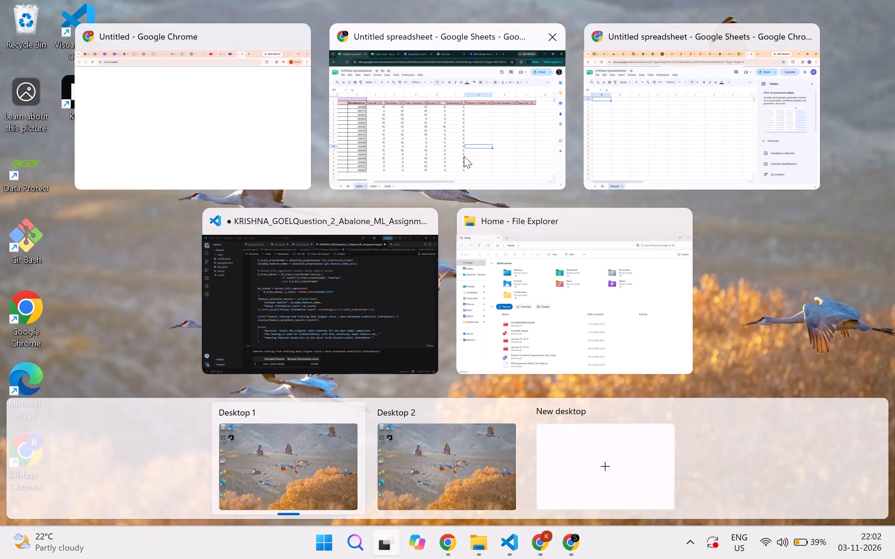
Switch to the Chrome window with the score spreadsheet and examine the Pinterest vs Reality column on the 2024 sheet.
click(464, 156)
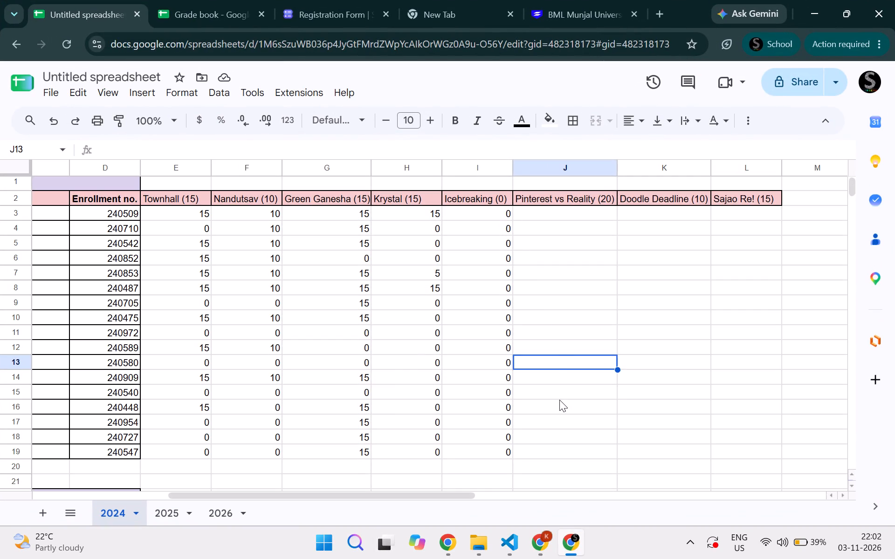
click(559, 400)
scroll(559, 400, down, 1)
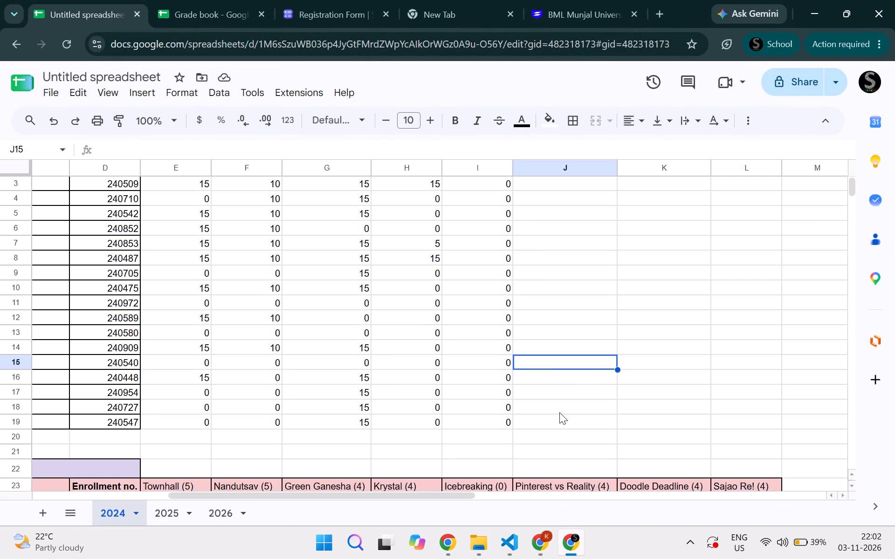
click(559, 412)
click(559, 425)
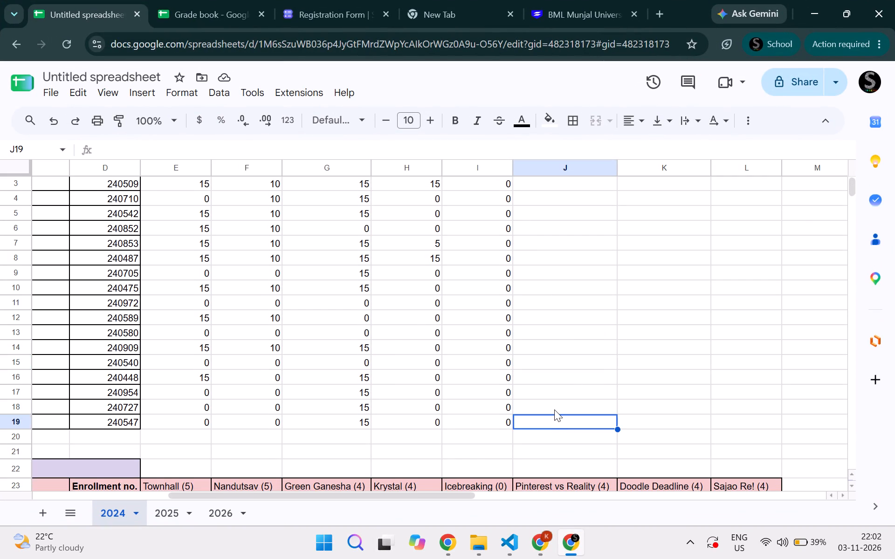
click(556, 376)
click(546, 332)
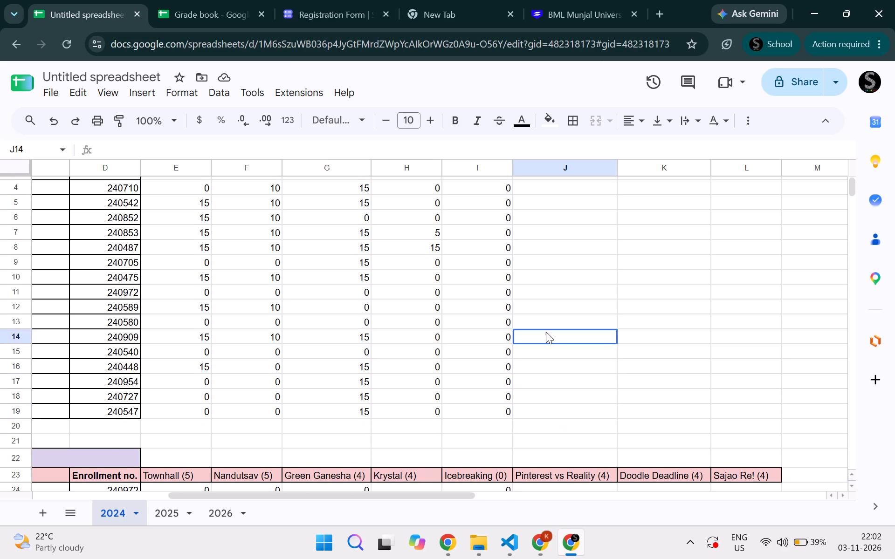
scroll(546, 332, up, 2)
click(557, 224)
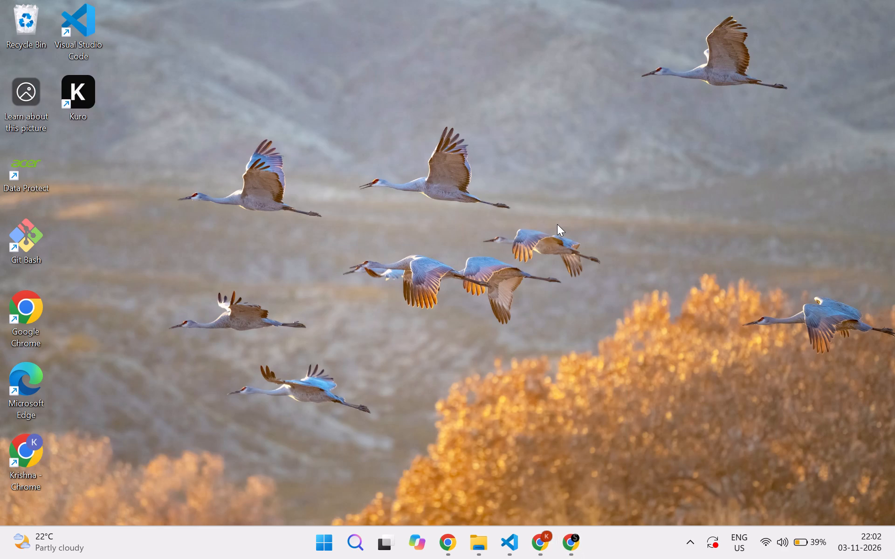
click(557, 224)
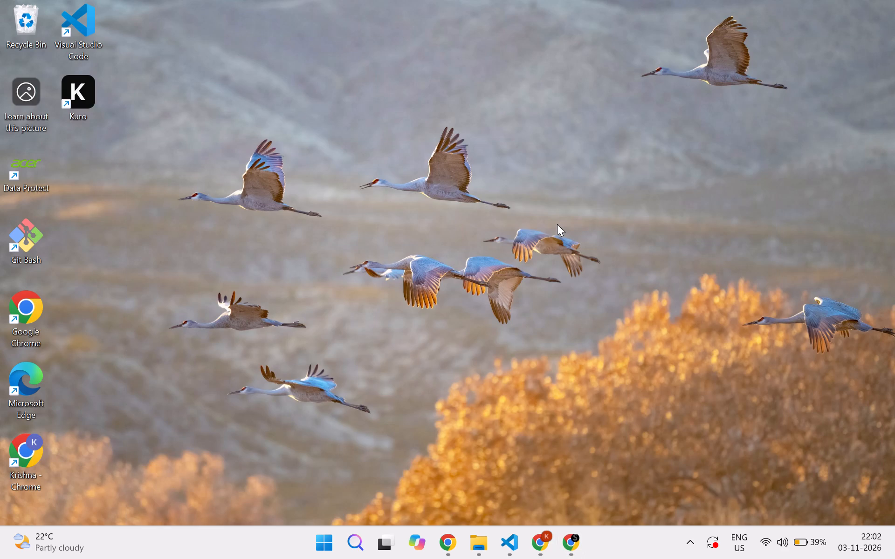
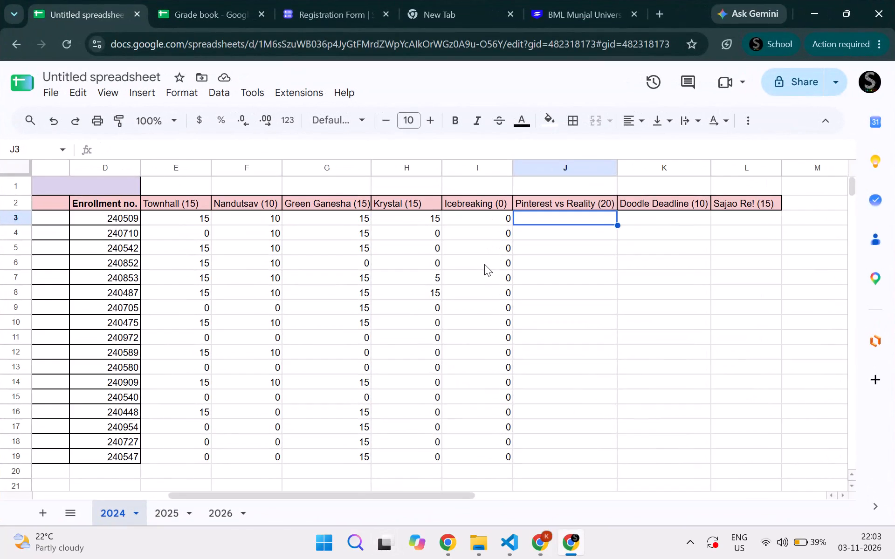
Compare the event score columns on the 2024 and 2025 sheets, looking for missing scores.
click(167, 520)
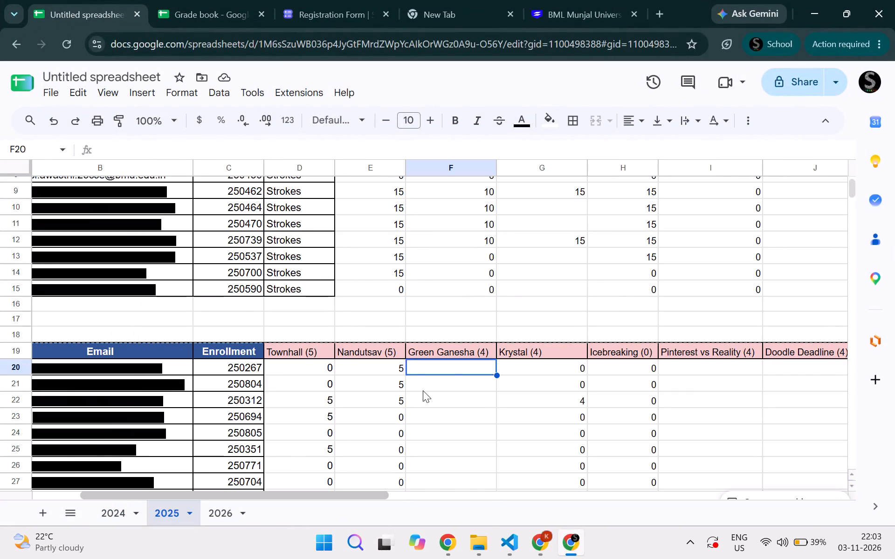
scroll(452, 374, up, 1)
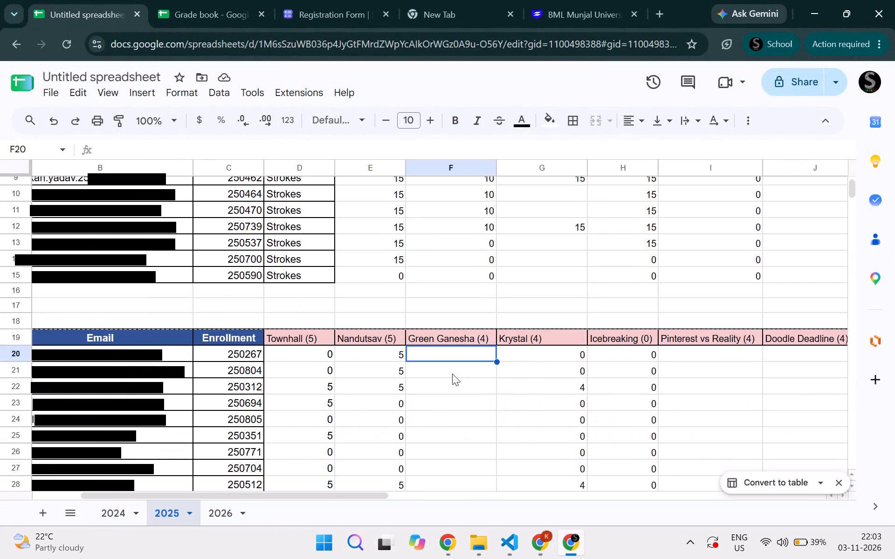
click(124, 514)
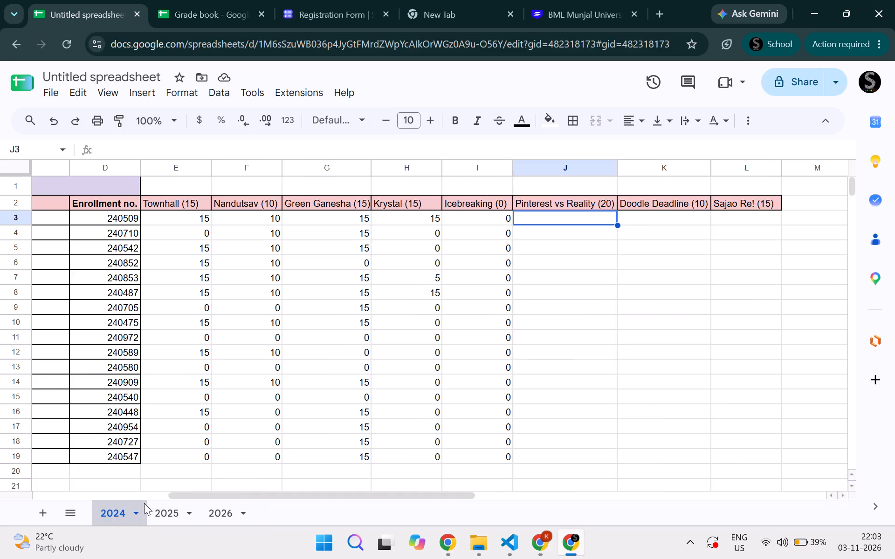
scroll(172, 508, down, 1)
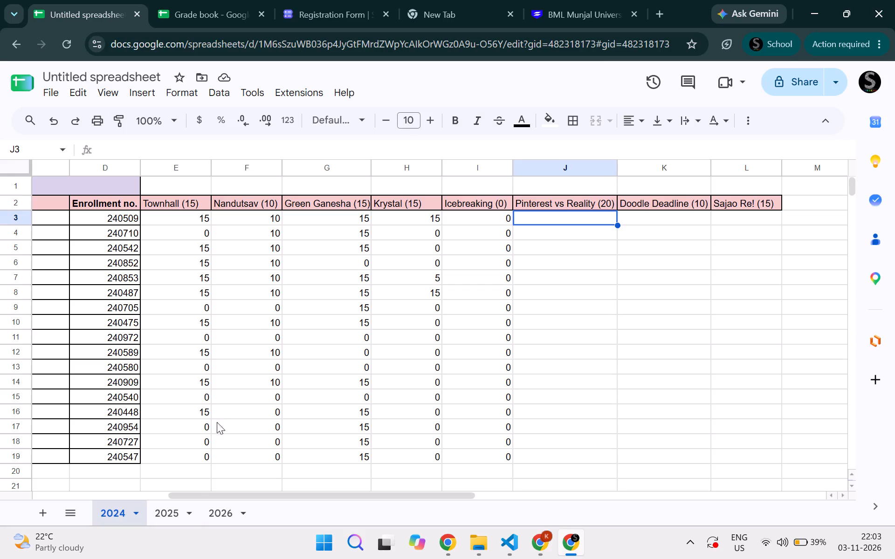
click(177, 503)
scroll(320, 309, down, 1)
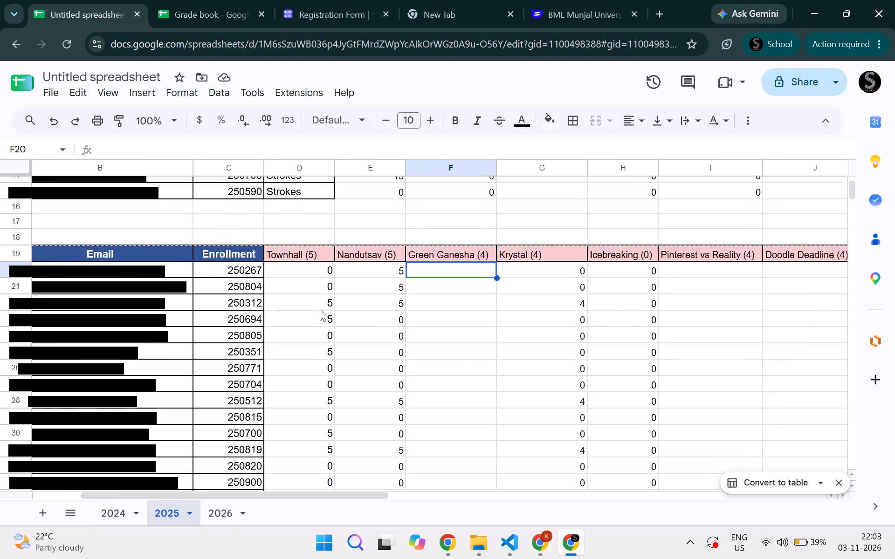
scroll(320, 309, down, 1)
scroll(427, 289, right, 1)
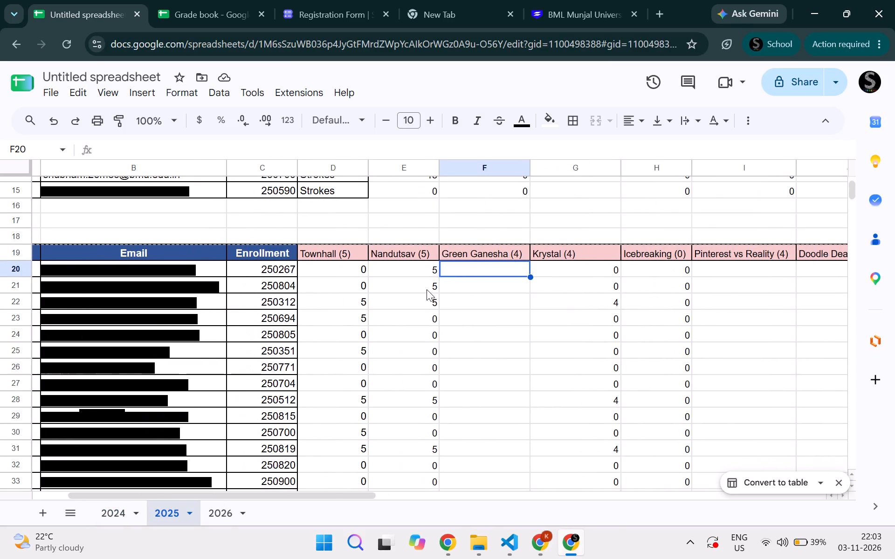
scroll(427, 289, right, 2)
In the 2025 sheet's Strokes table, enter Green Ganesha (15) scores of 15, 15 and 0 in rows 6, 7 and 8.
scroll(427, 289, up, 2)
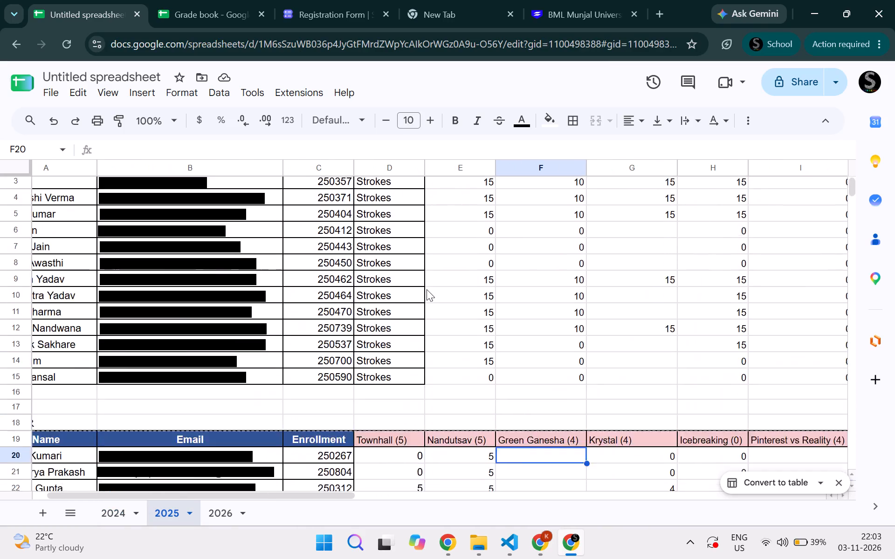
scroll(427, 289, up, 2)
click(649, 261)
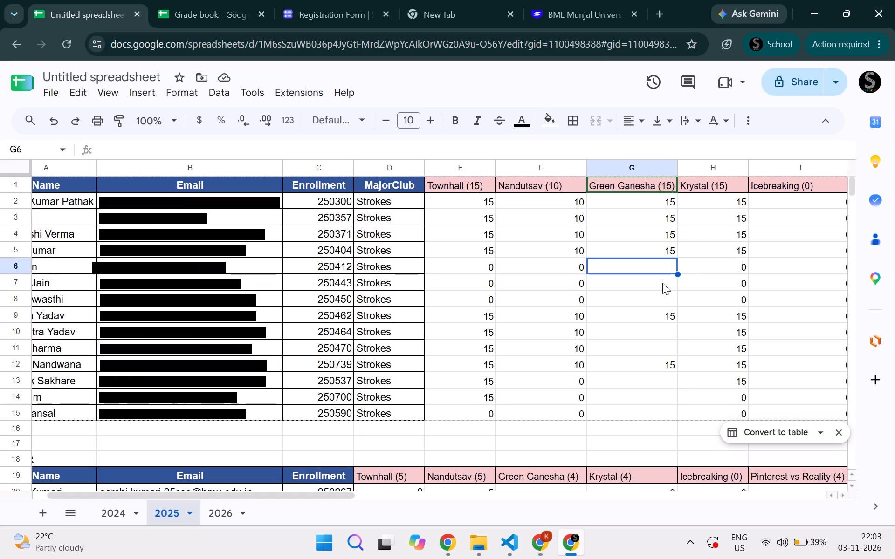
text(15)
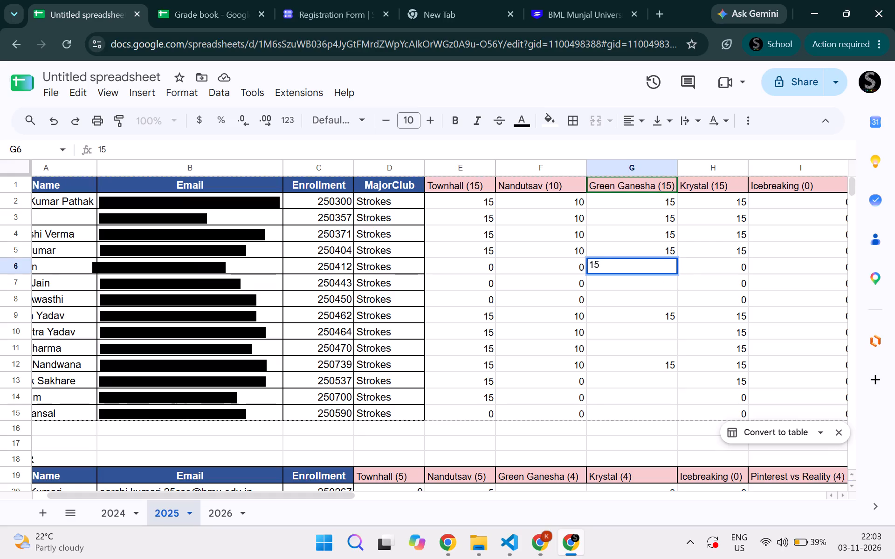
key(Down)
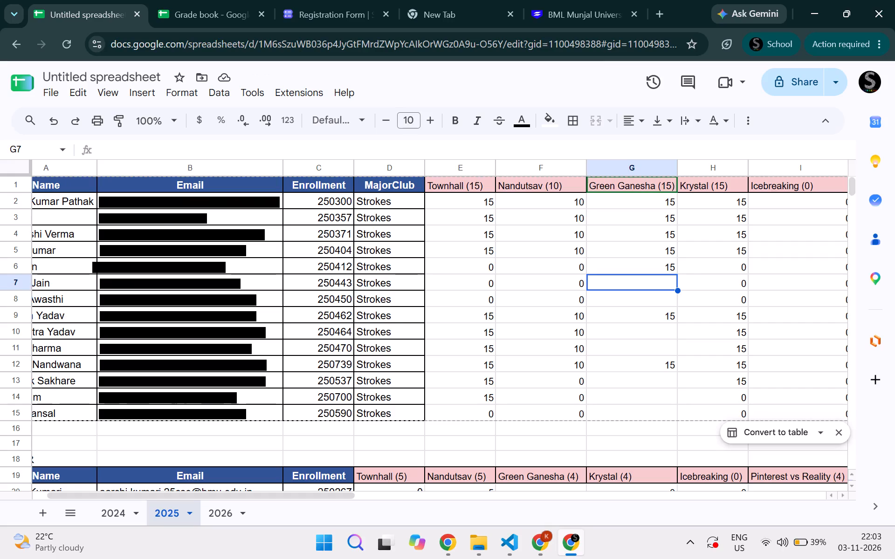
text(15)
key(Down)
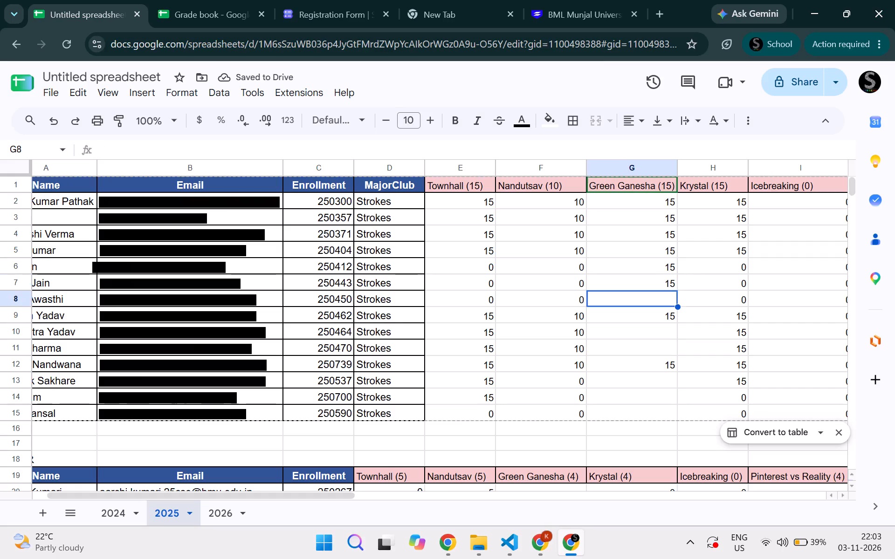
key(0)
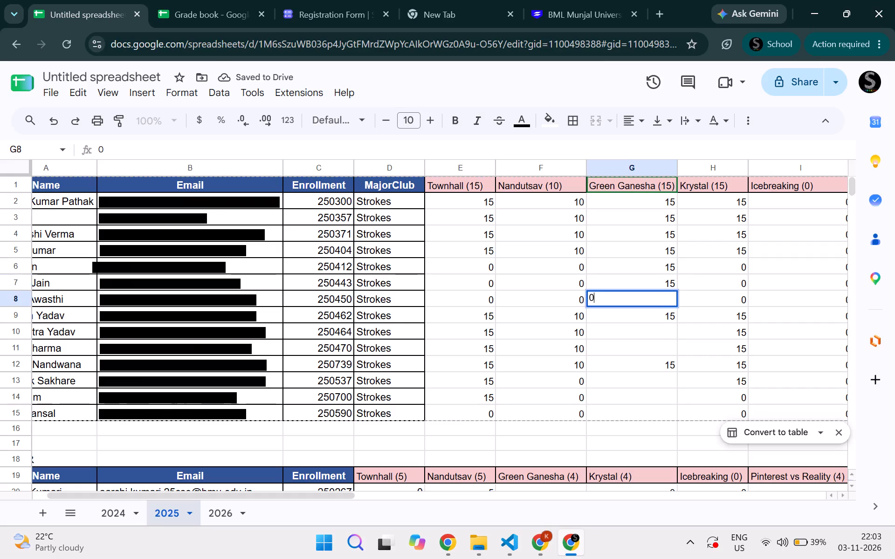
key(Down)
Enter Green Ganesha (15) scores of 15 in rows 10, 11 and 14, and 0 in rows 13 and 15.
key(Down)
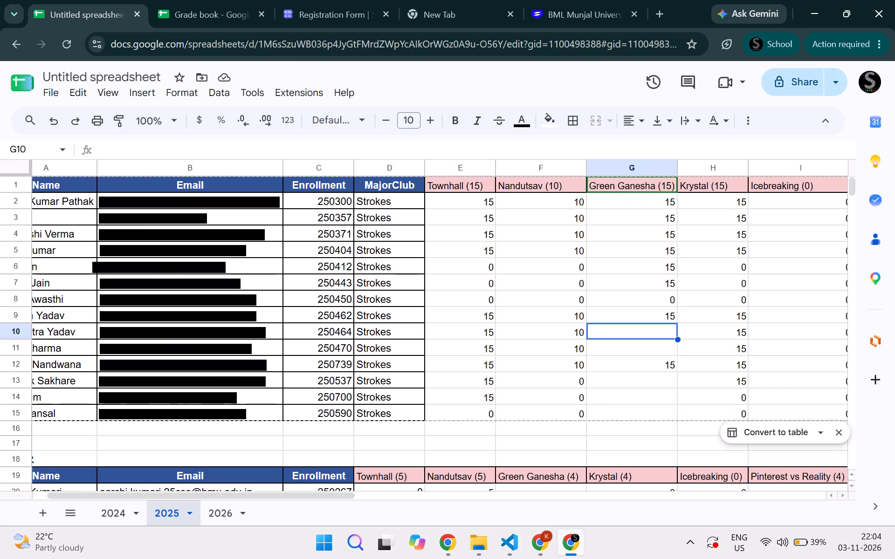
text(15)
key(Down)
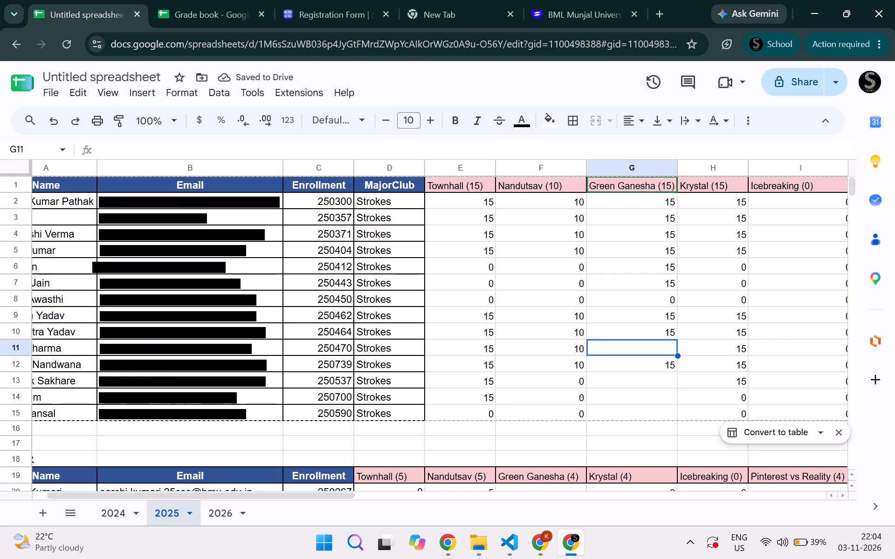
text(15)
key(Down)
key(Down)
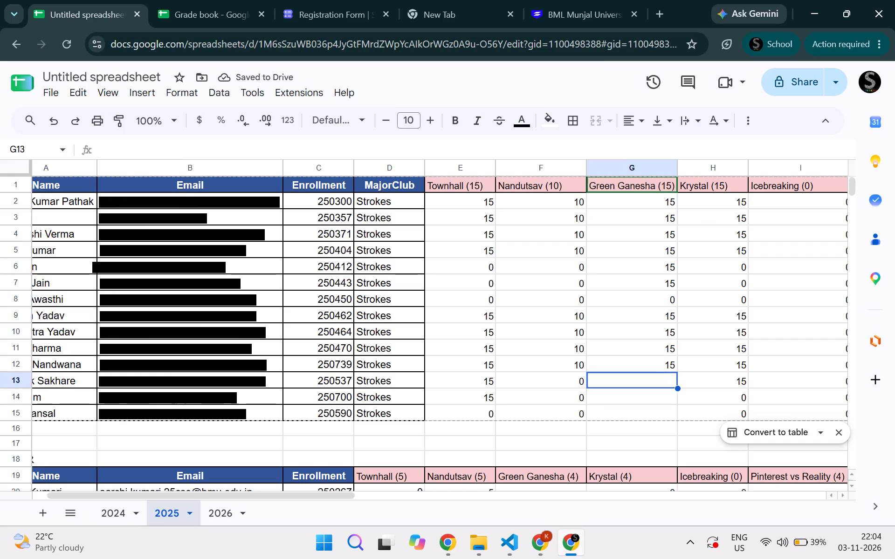
key(1)
key(BackSpace)
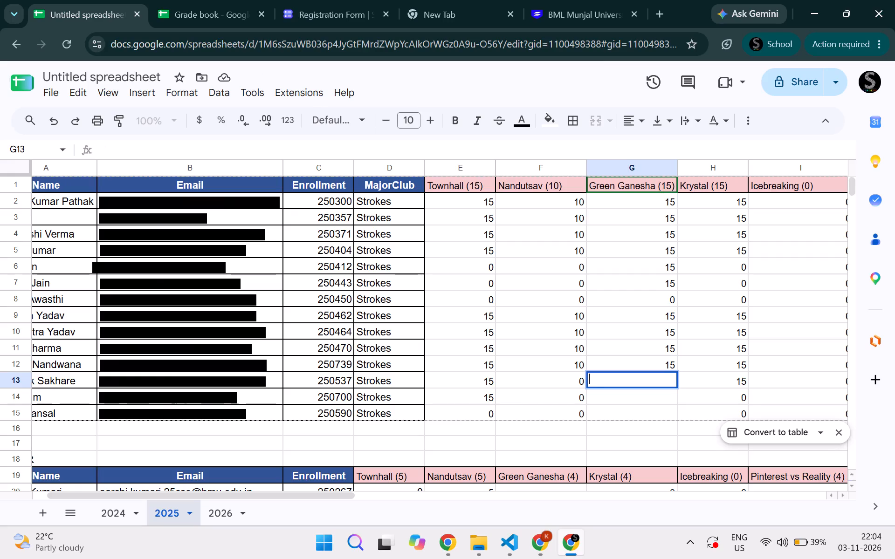
key(0)
key(Down)
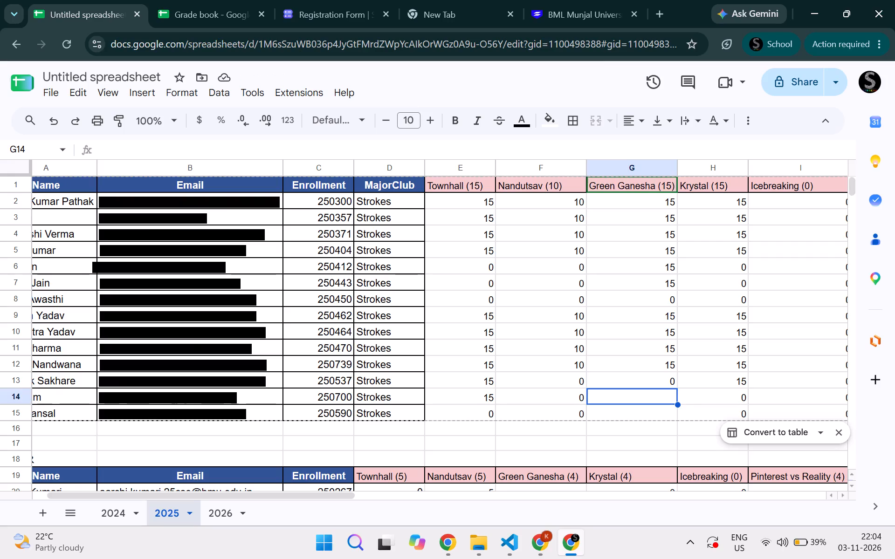
text(15)
key(Down)
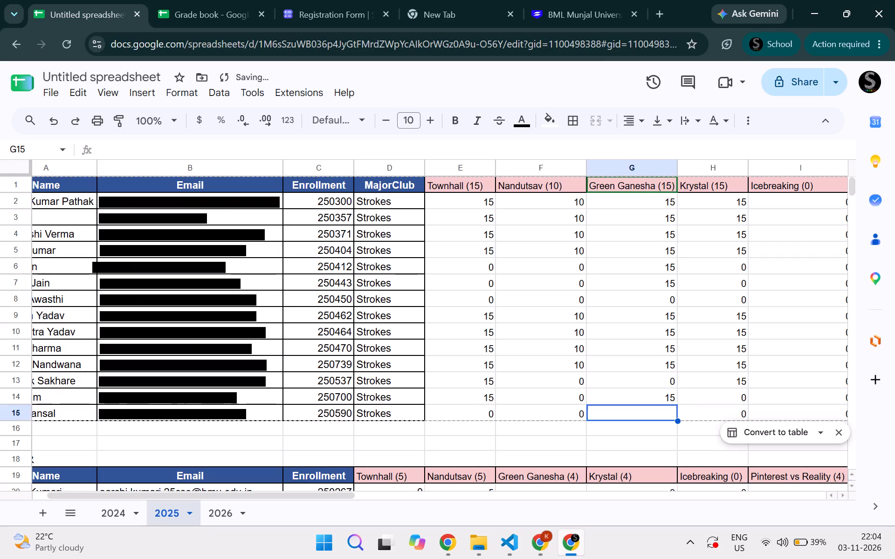
key(0)
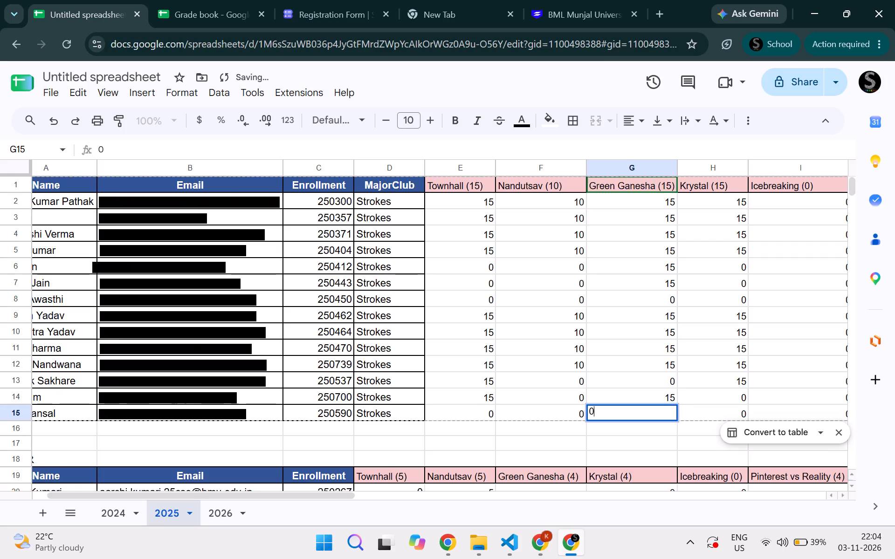
key(Right)
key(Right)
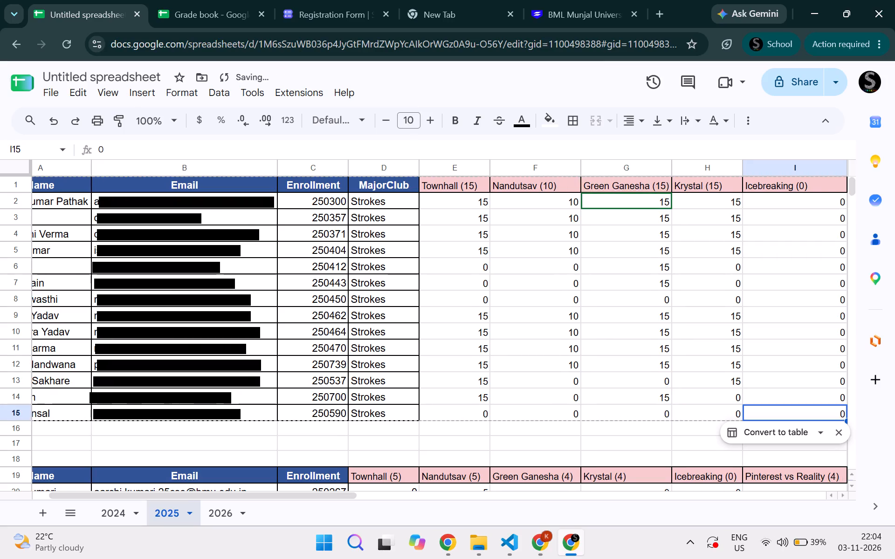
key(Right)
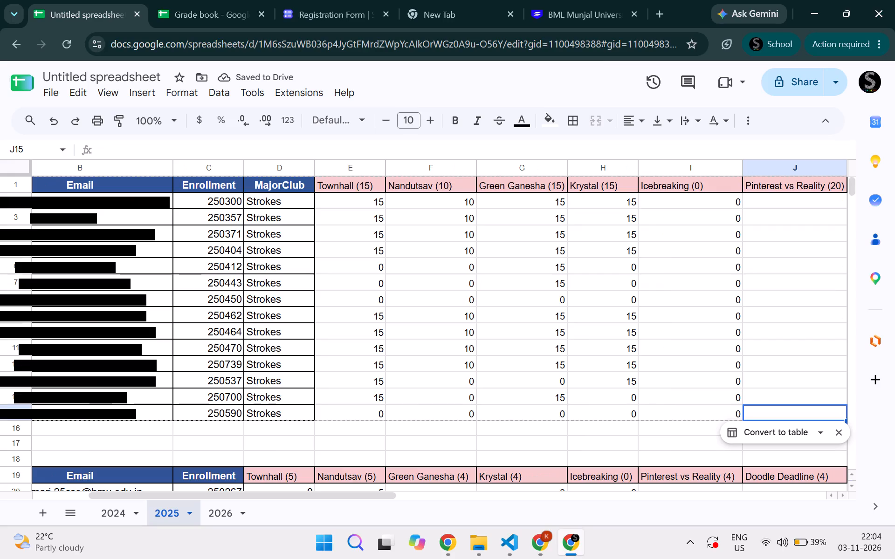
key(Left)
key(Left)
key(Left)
In the second 2025 table, enter Green Ganesha (4) scores of 0, 0, 4 and 4 in rows 20 to 23.
key(Down)
key(Down)
key(Down)
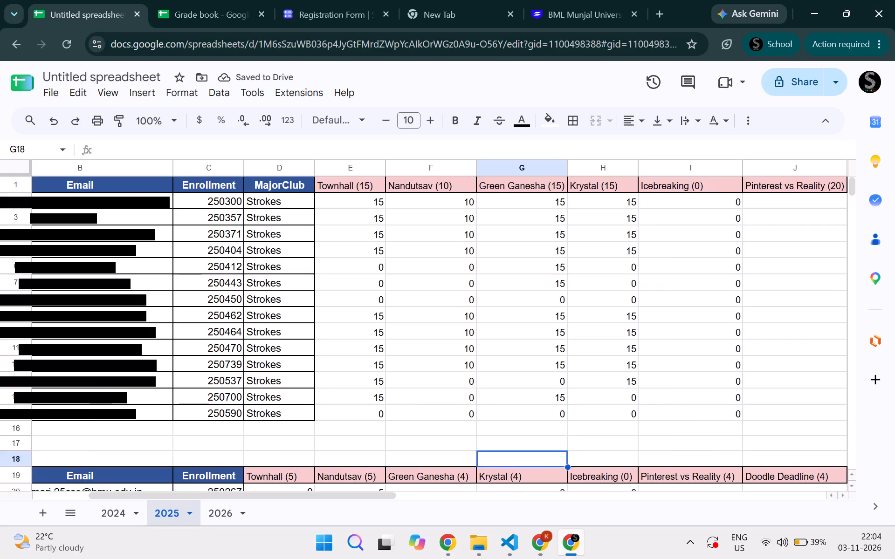
scroll(662, 283, down, 2)
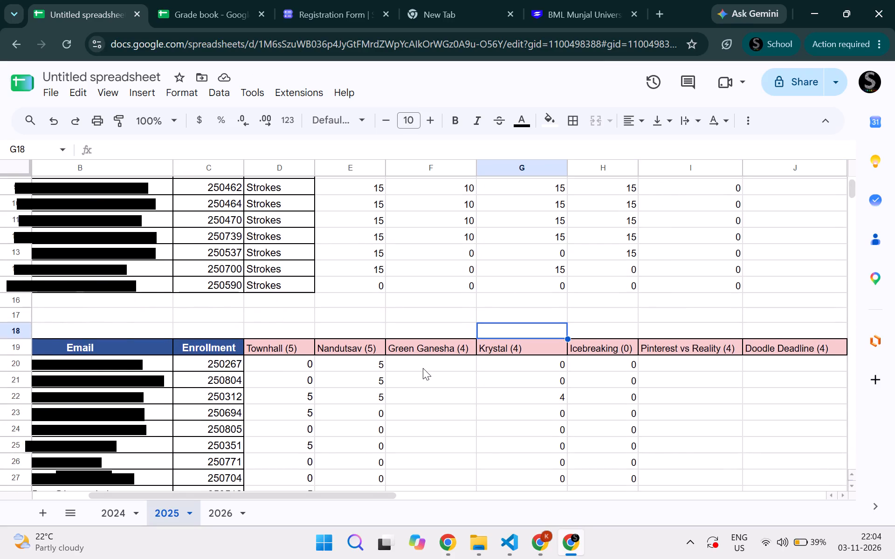
click(423, 368)
scroll(423, 368, right, 1)
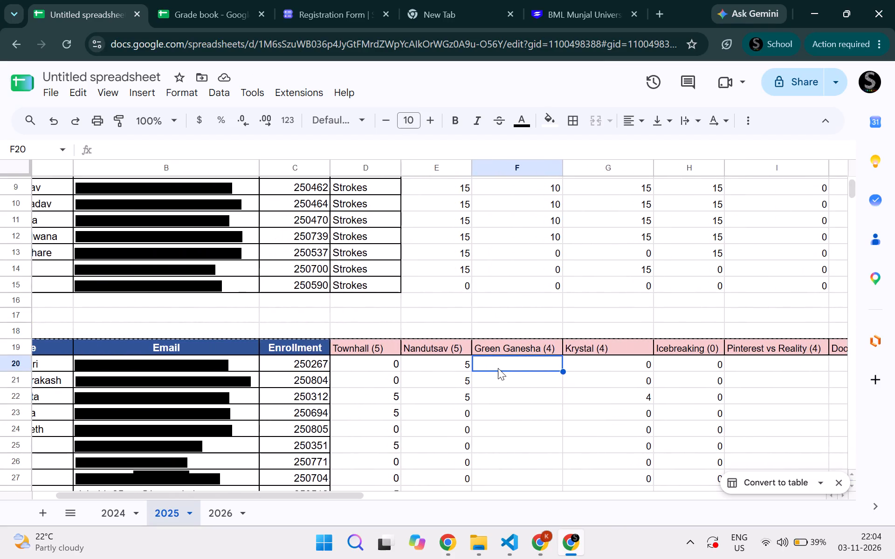
key(0)
key(Down)
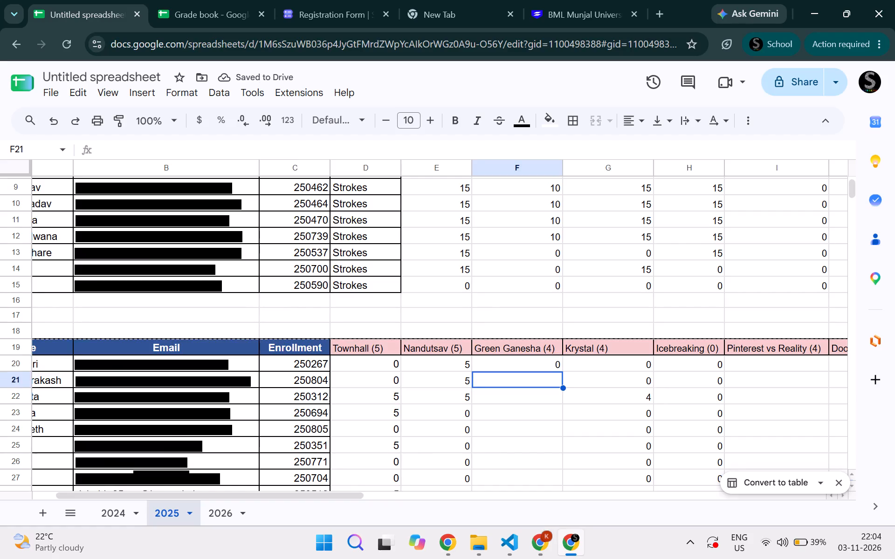
key(0)
key(Down)
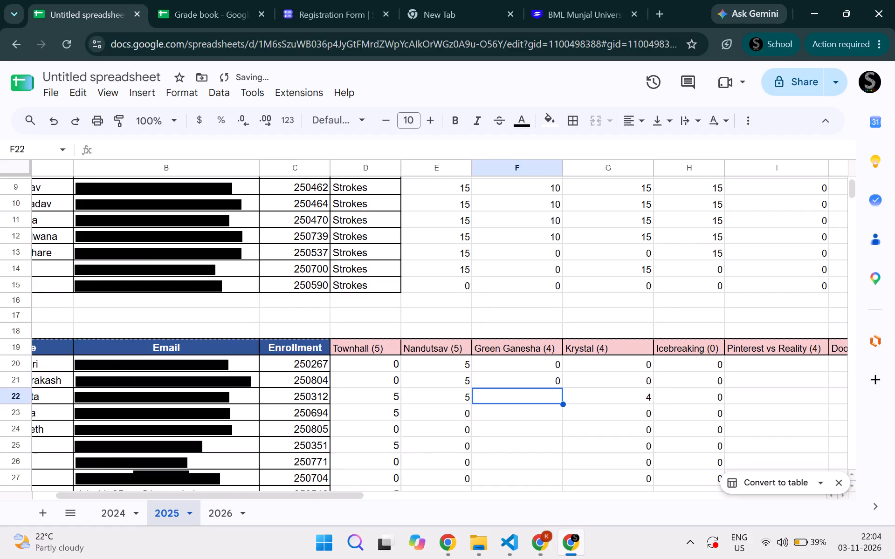
key(4)
key(Down)
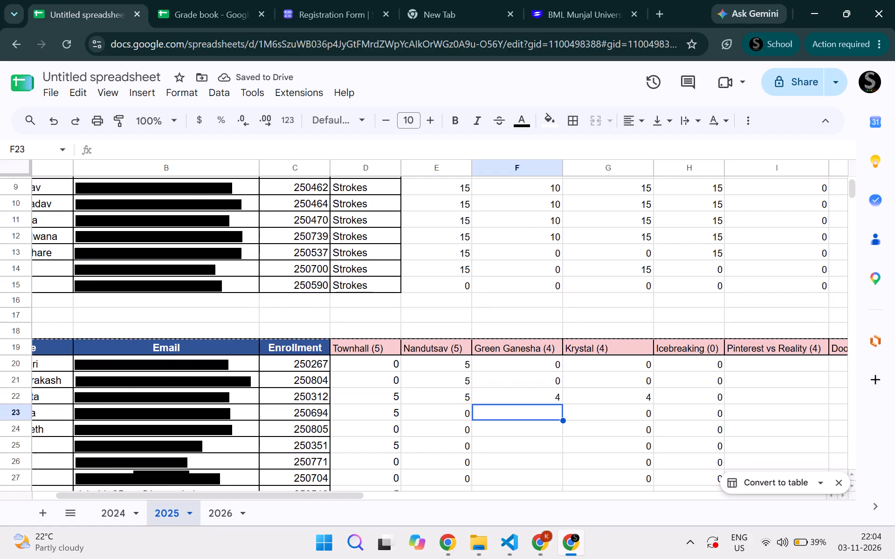
key(0)
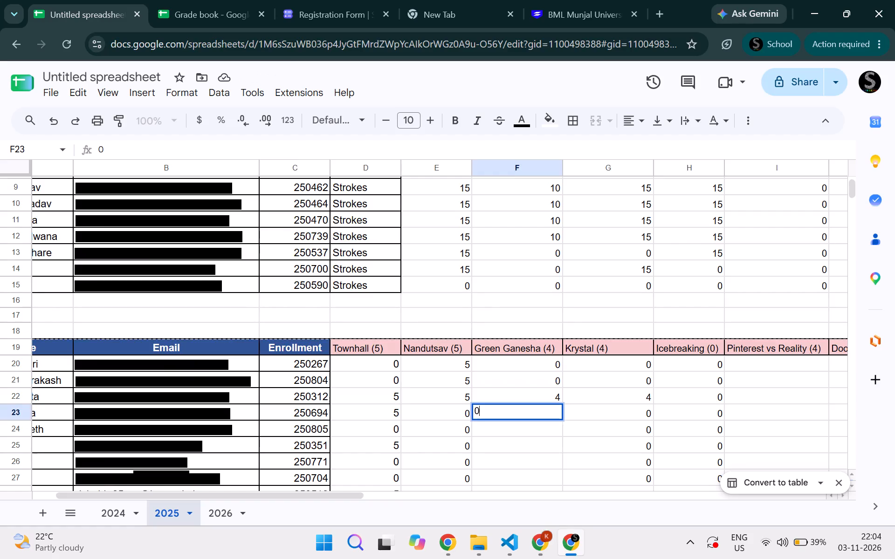
key(BackSpace)
key(4)
key(Down)
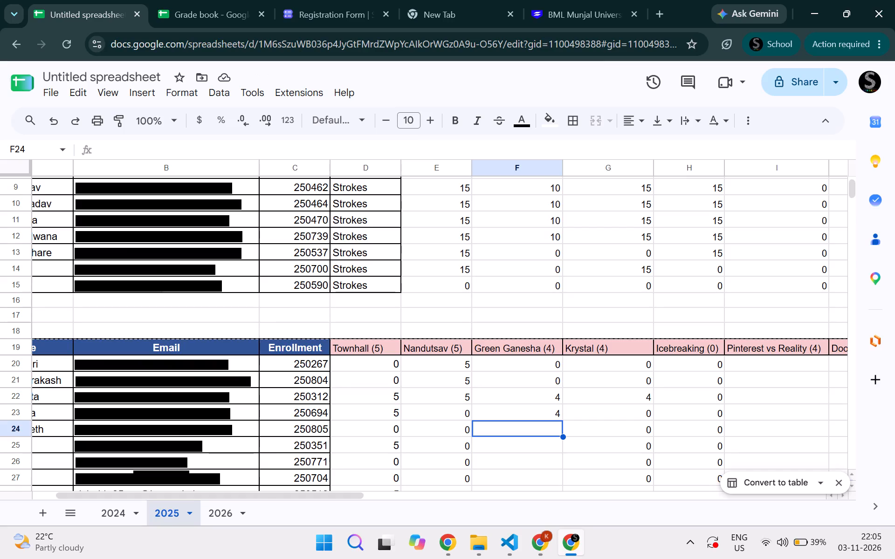
Enter a Green Ganesha (4) score of 0 in each of rows 24 to 26 of the second table.
key(0)
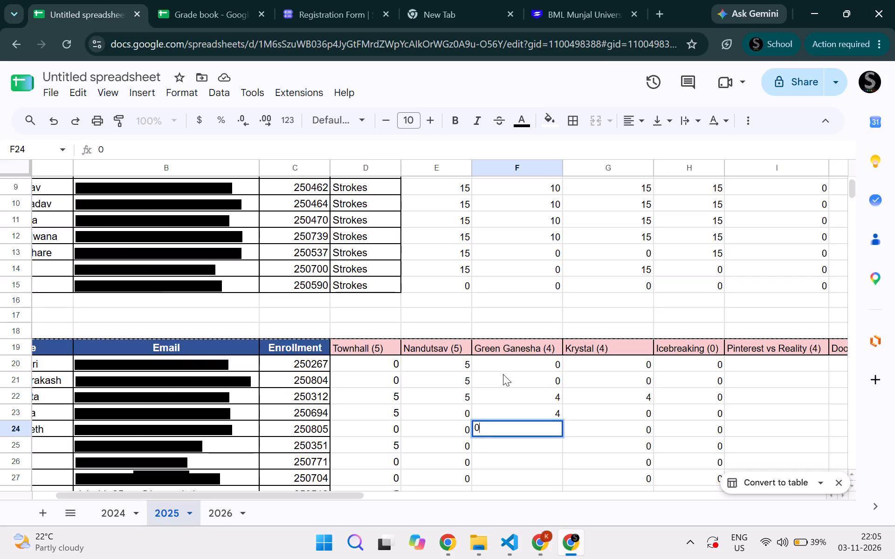
scroll(503, 374, down, 1)
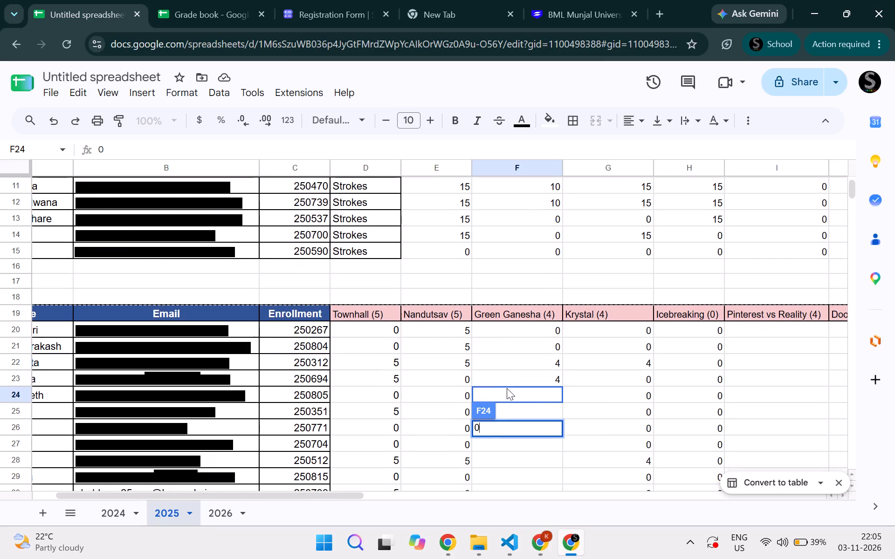
click(508, 395)
scroll(508, 395, right, 1)
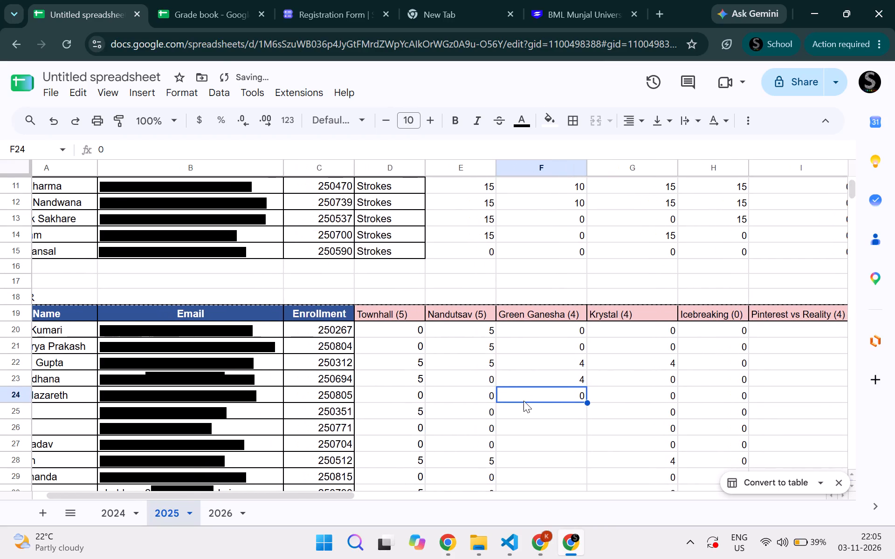
key(Down)
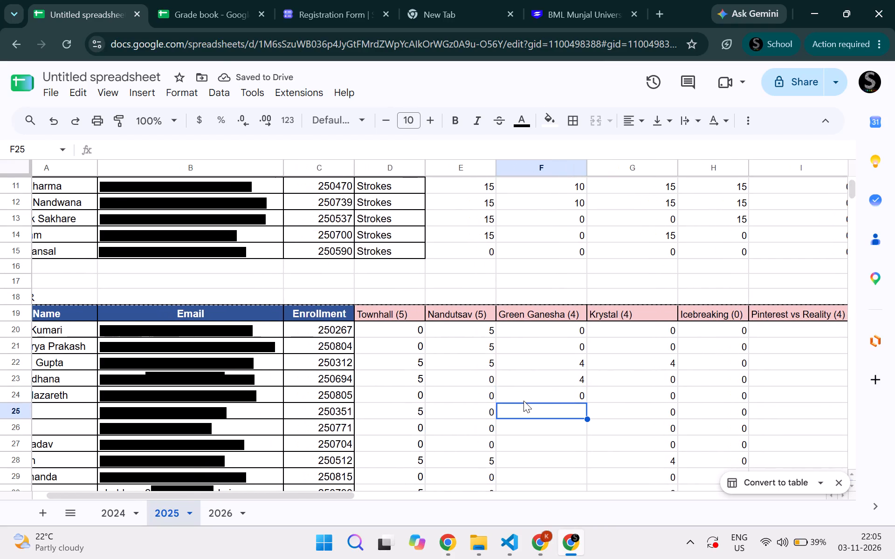
key(0)
key(Down)
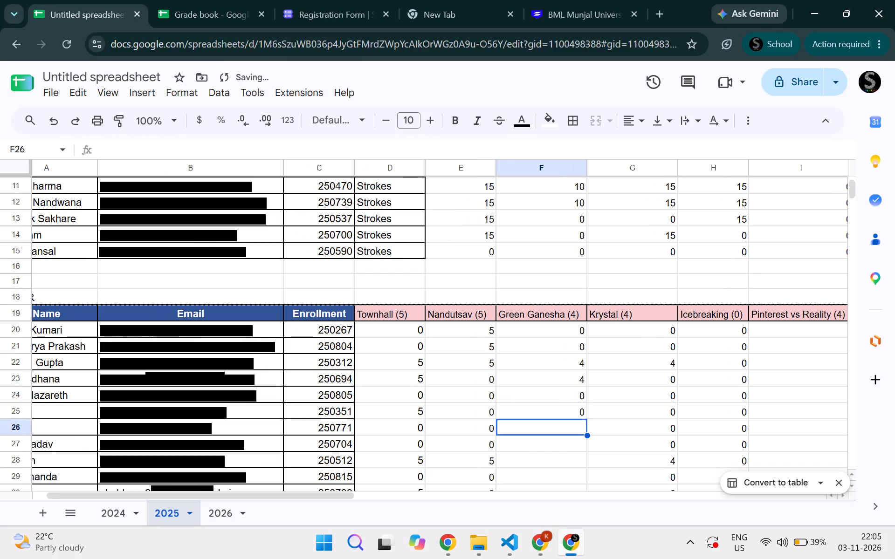
key(0)
key(Down)
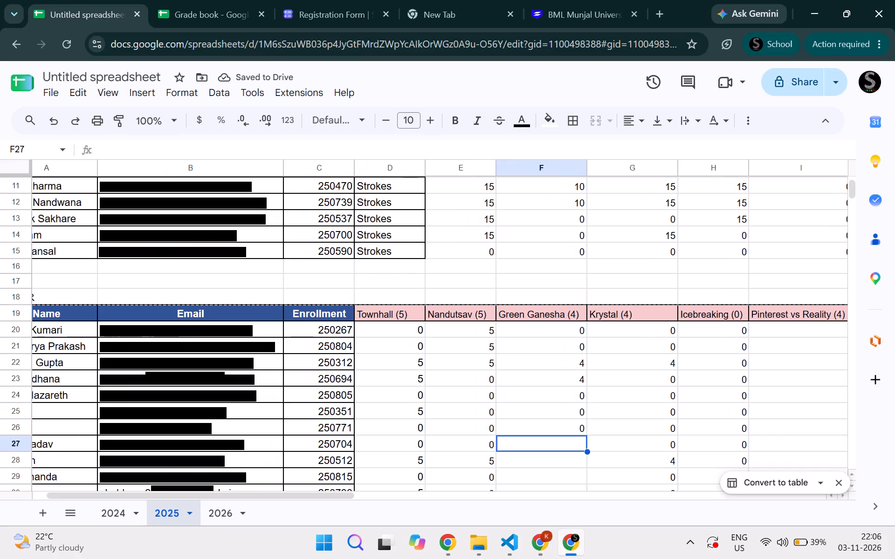
In the second 2025 table, enter Green Ganesha (4) scores of 4, 4 and 0 in rows 27, 28 and 29.
key(4)
key(Down)
key(Up)
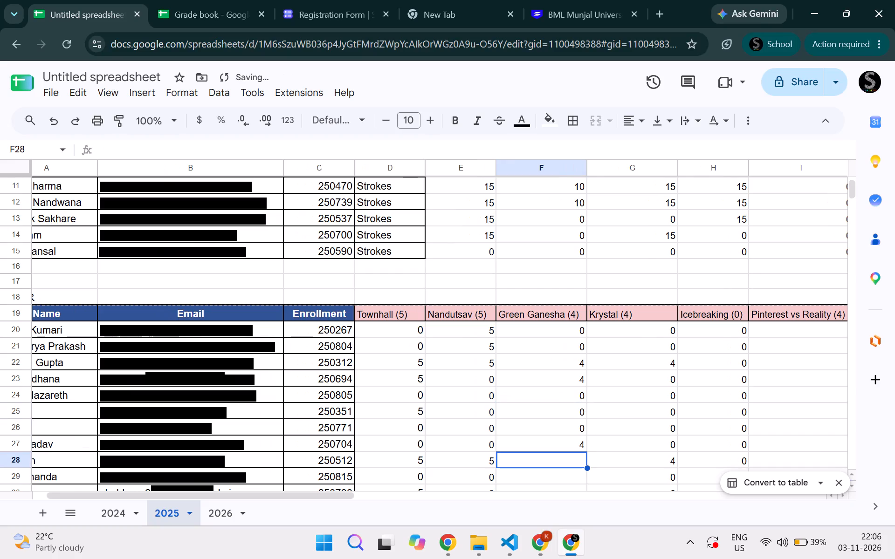
key(Down)
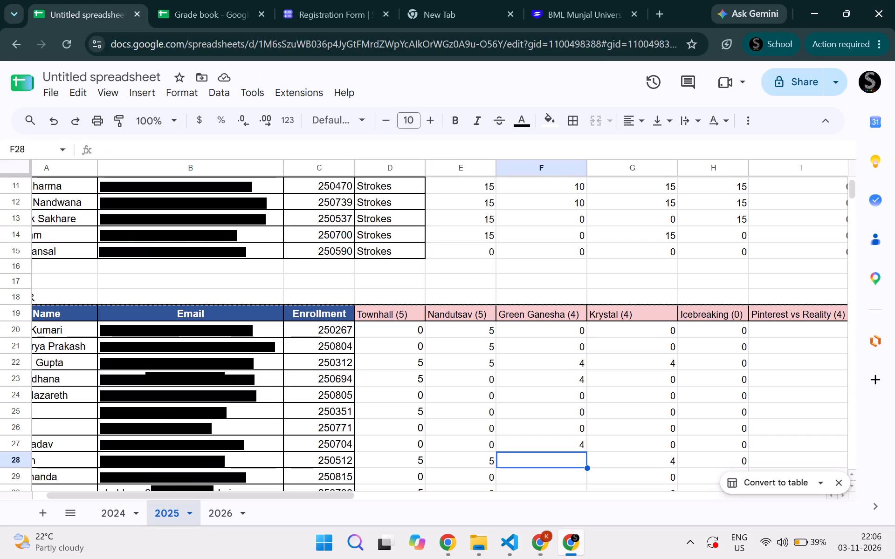
key(4)
key(Down)
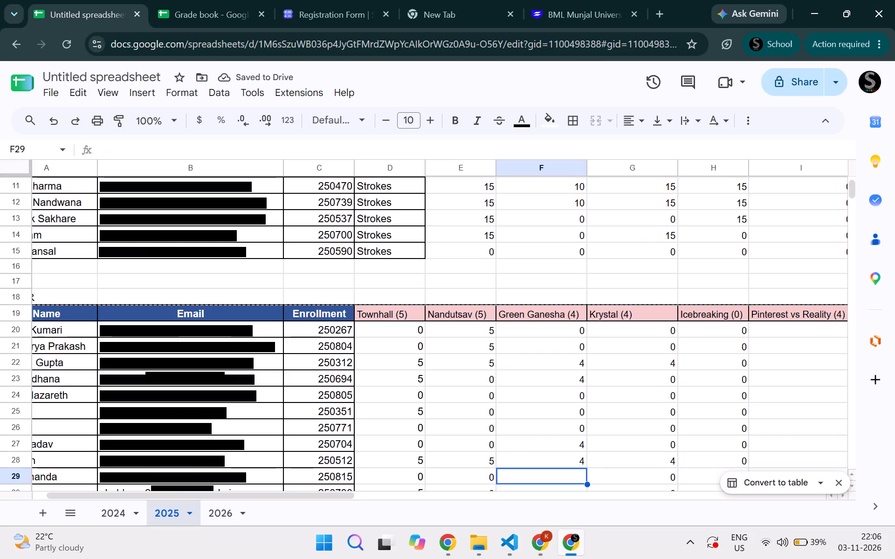
key(Down)
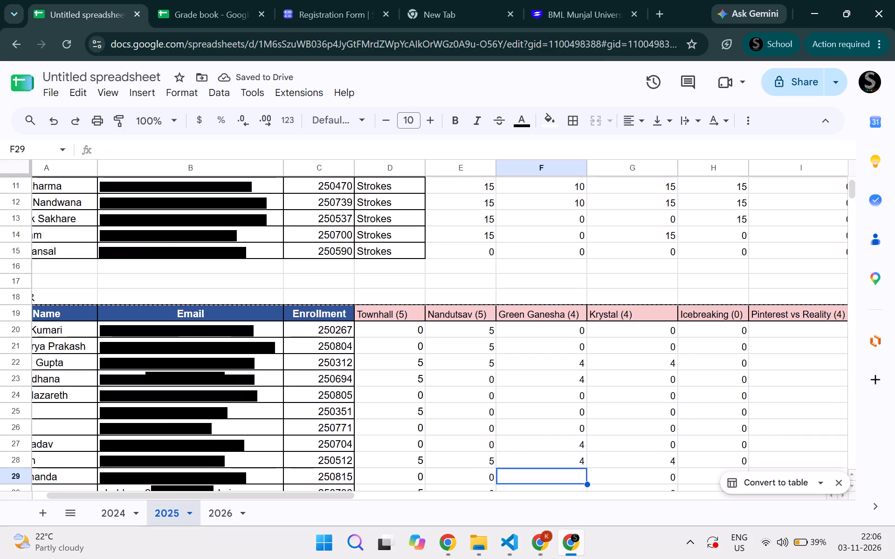
key(Up)
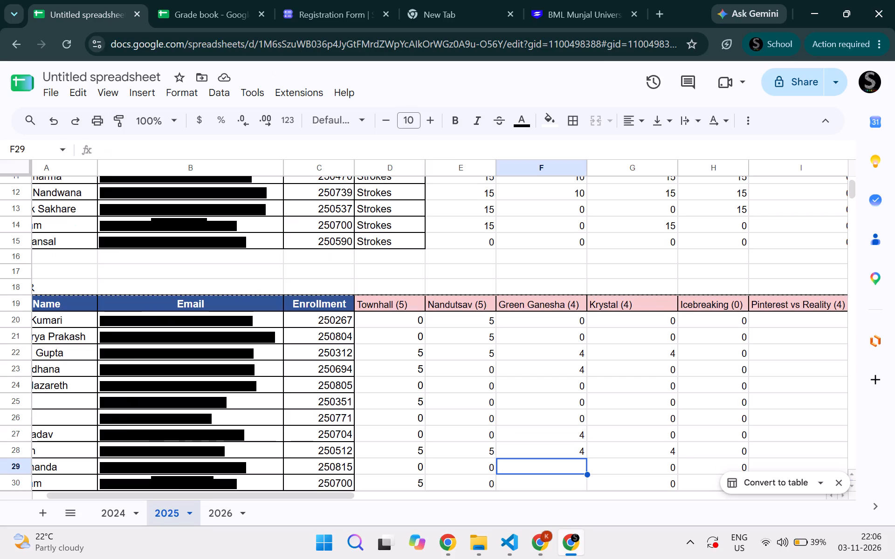
key(0)
key(Down)
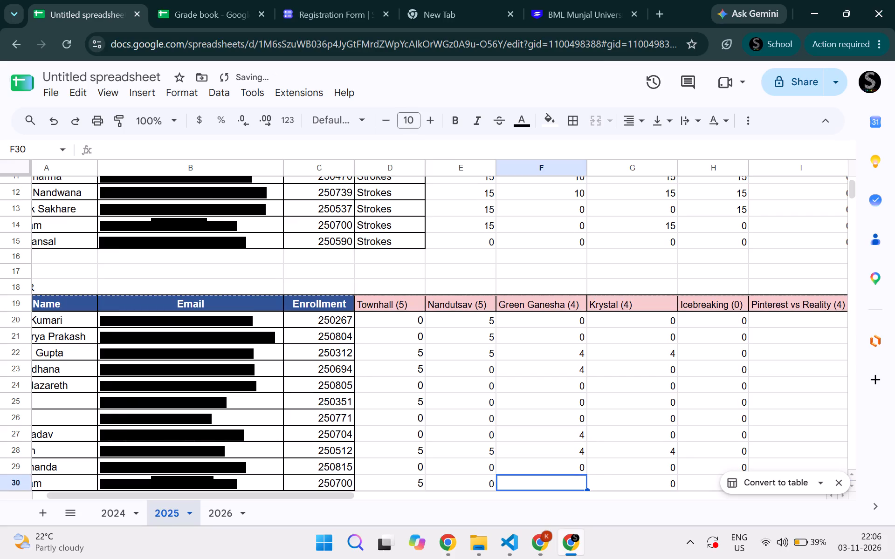
Enter Green Ganesha (4) scores of 4 in rows 30 and 31, and 0 in rows 32 to 34.
key(Down)
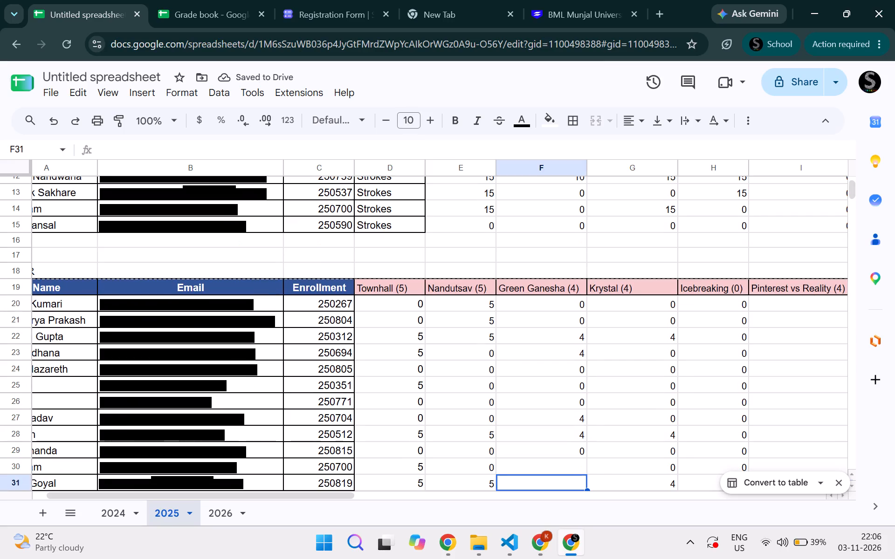
key(Up)
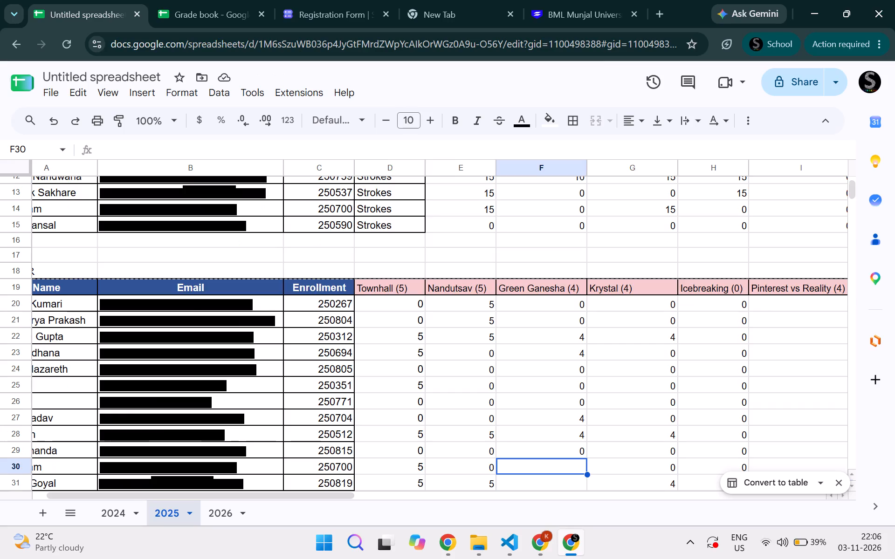
key(4)
key(Down)
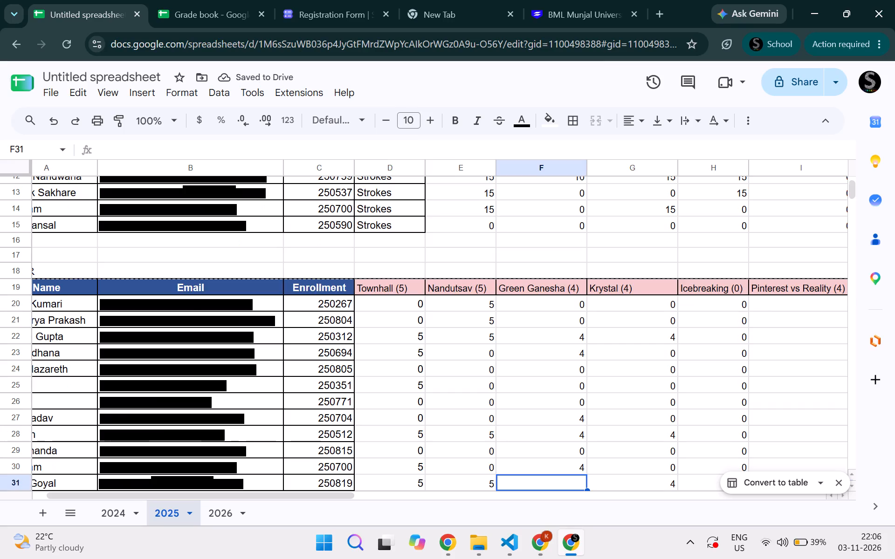
key(4)
key(Down)
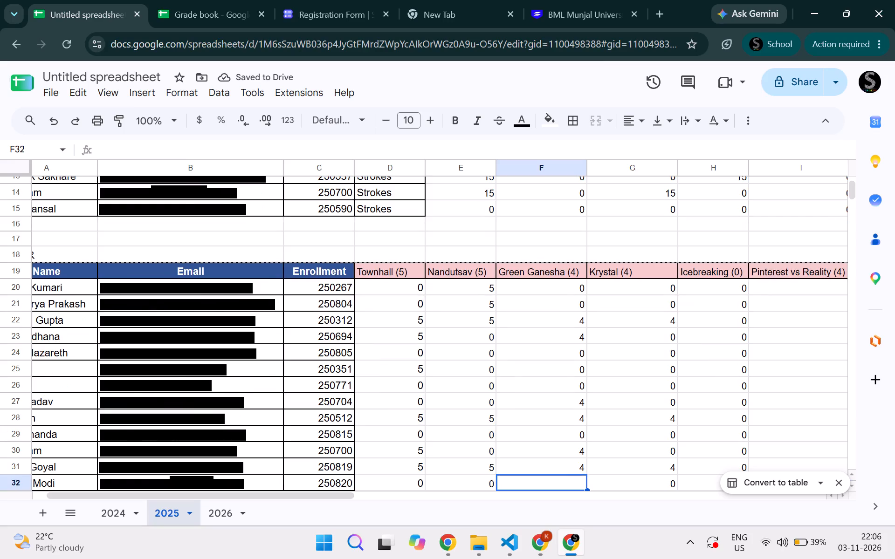
key(0)
key(Down)
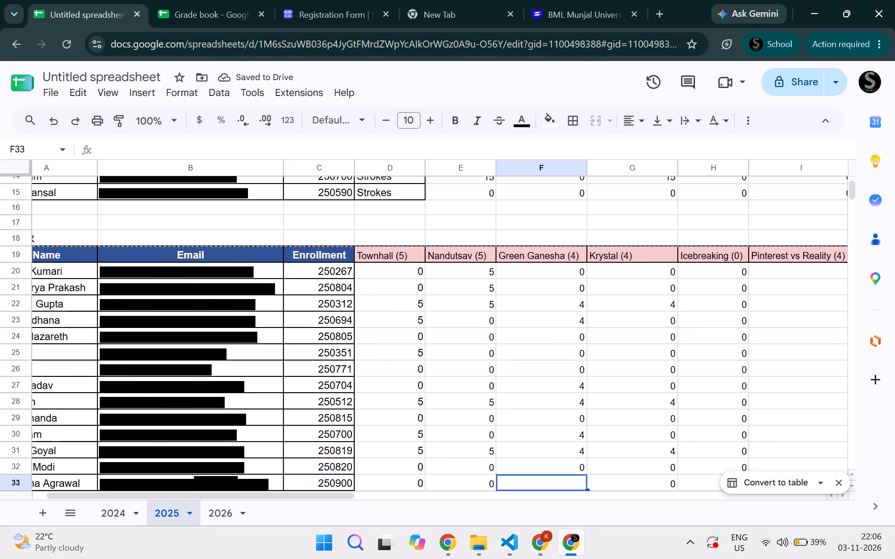
key(0)
key(Down)
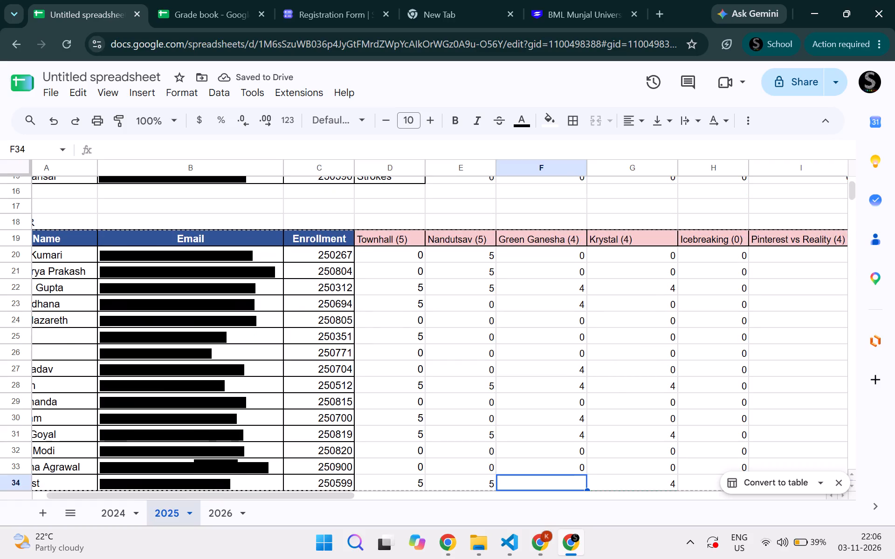
key(0)
key(Down)
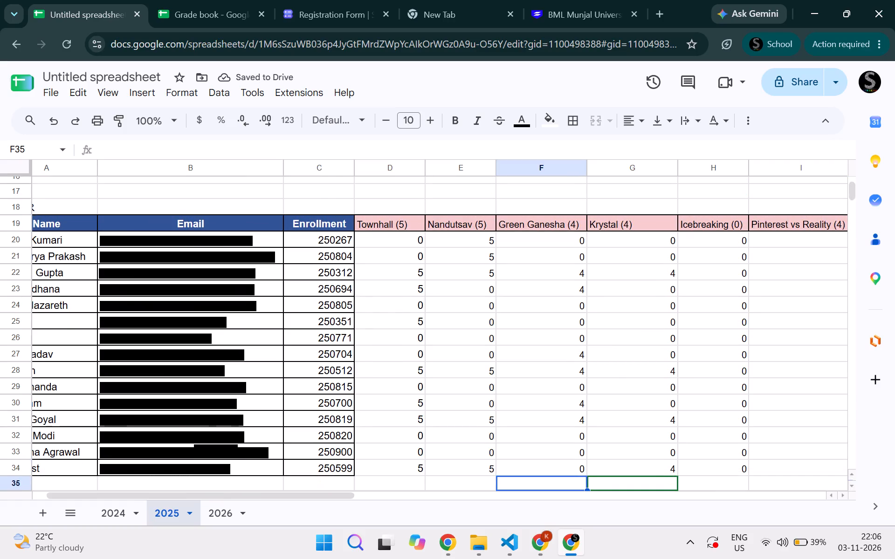
Switch to the 2024 sheet and go to the Green Ganesha (4) column of its second table.
scroll(523, 401, left, 3)
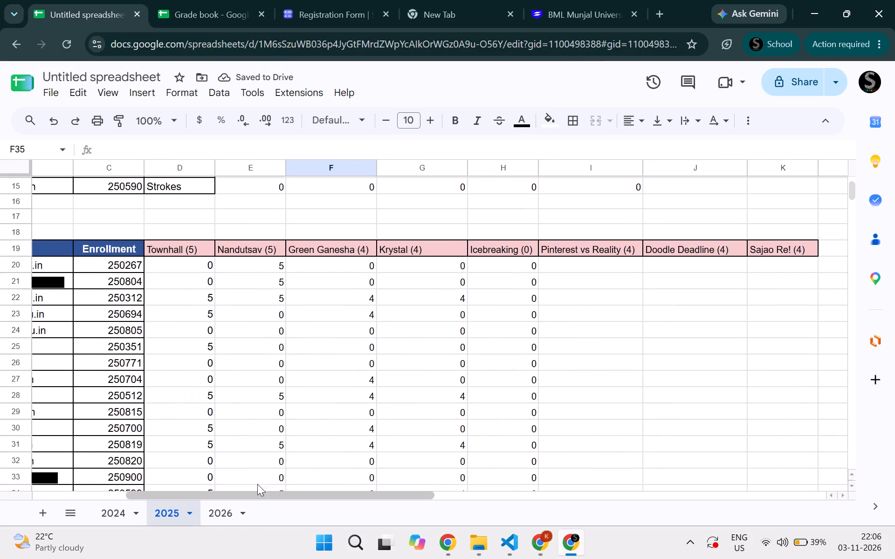
click(130, 520)
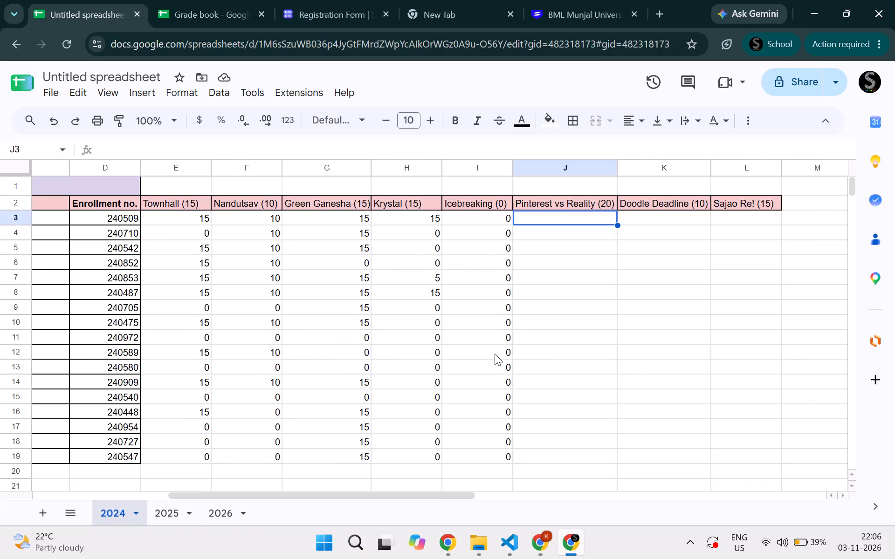
scroll(495, 354, up, 1)
scroll(337, 419, right, 2)
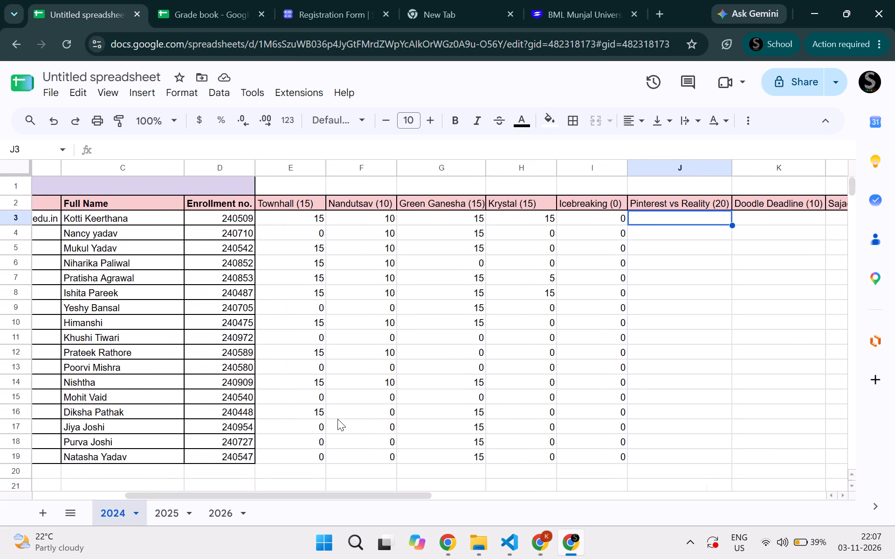
scroll(337, 419, right, 1)
scroll(337, 419, down, 1)
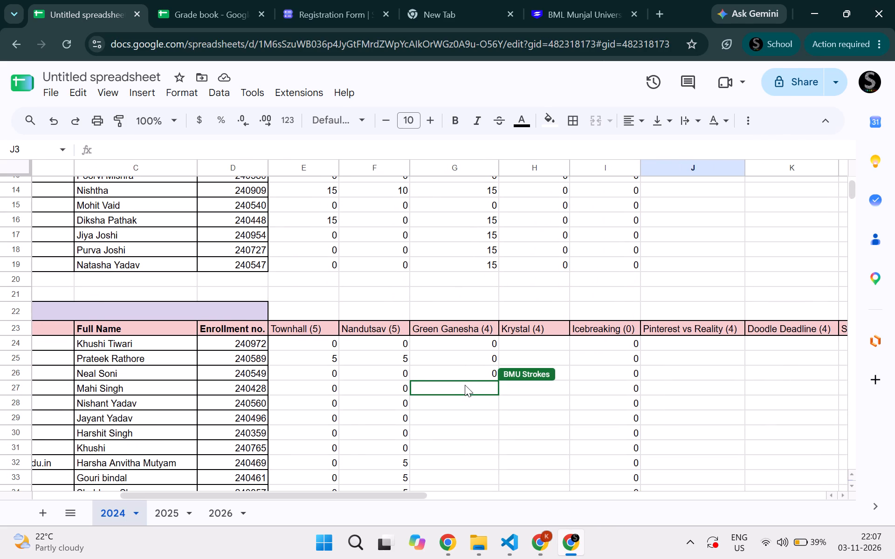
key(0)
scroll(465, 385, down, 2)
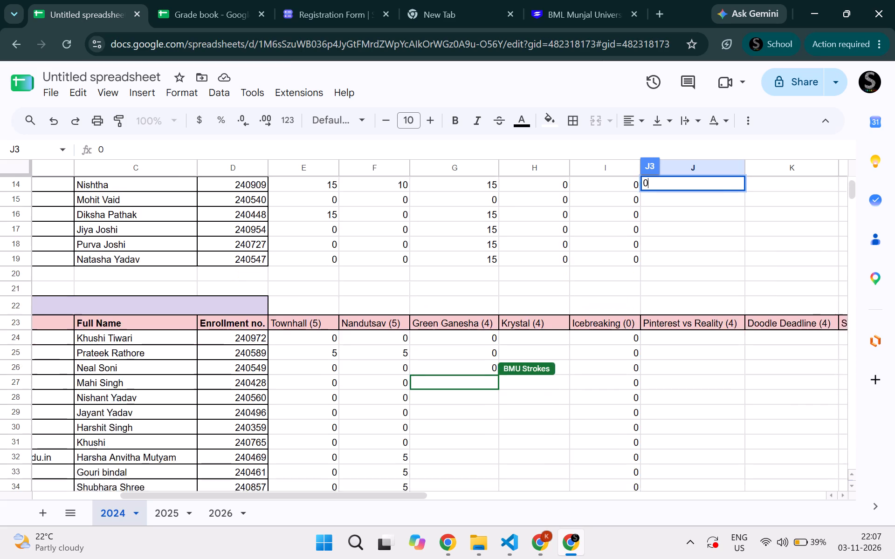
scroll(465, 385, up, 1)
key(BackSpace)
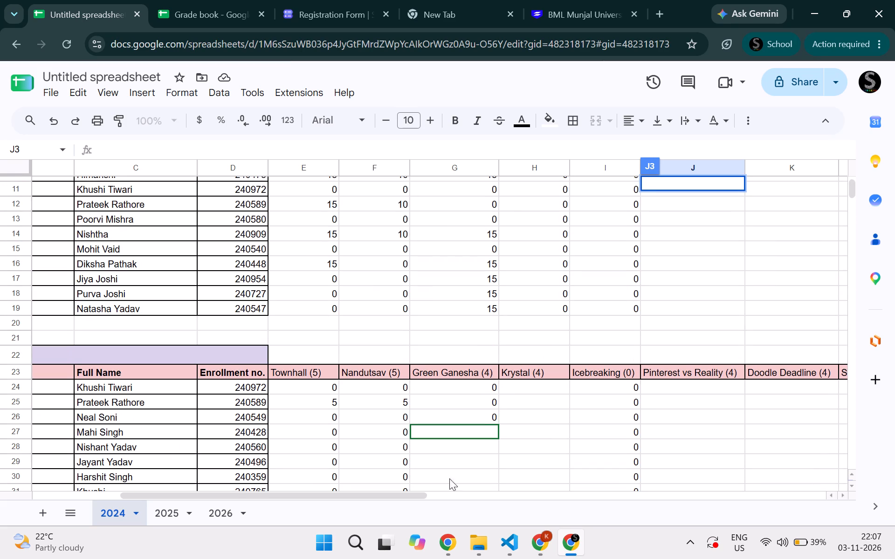
In the second 2024 table, enter a Green Ganesha (4) score of 0 in row 27.
click(461, 466)
click(472, 439)
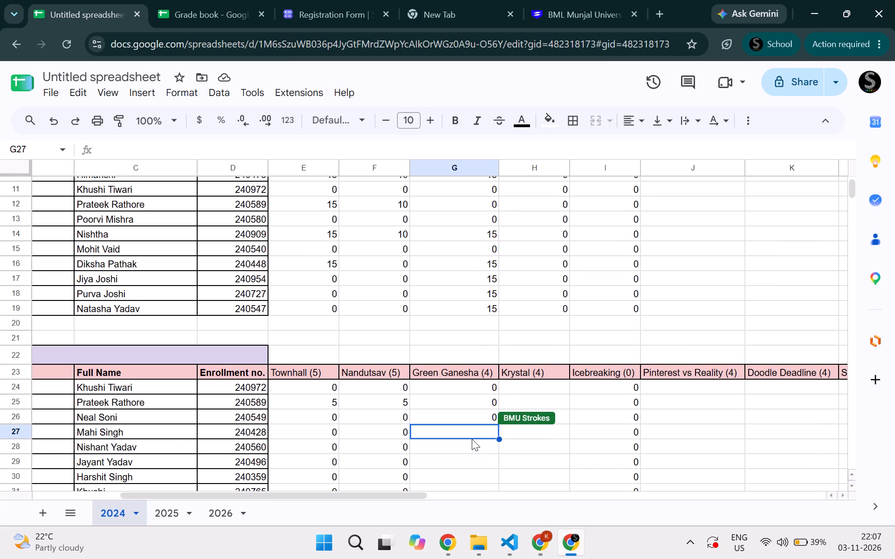
scroll(472, 439, down, 1)
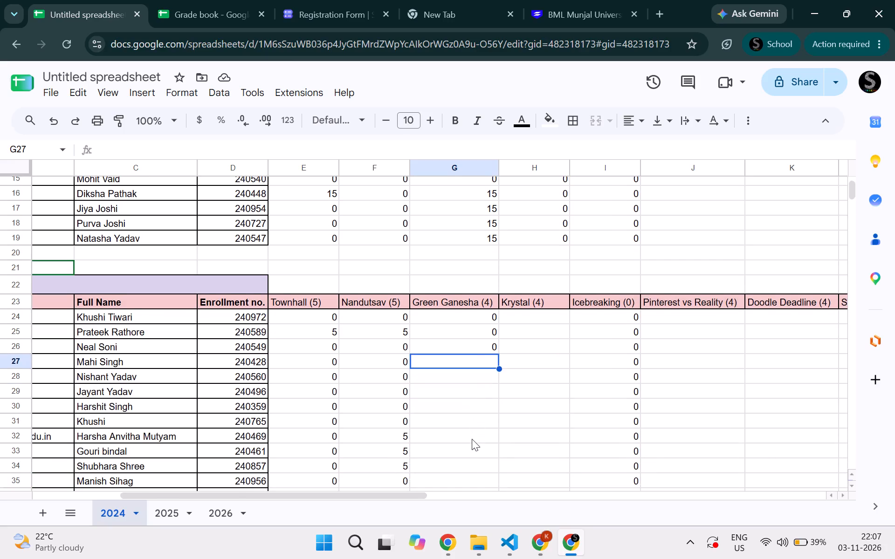
scroll(472, 439, down, 2)
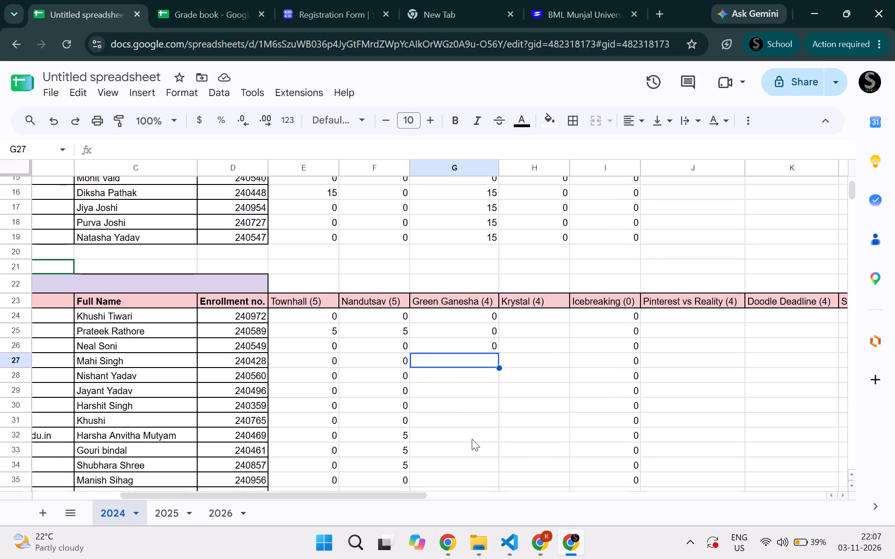
scroll(472, 439, down, 1)
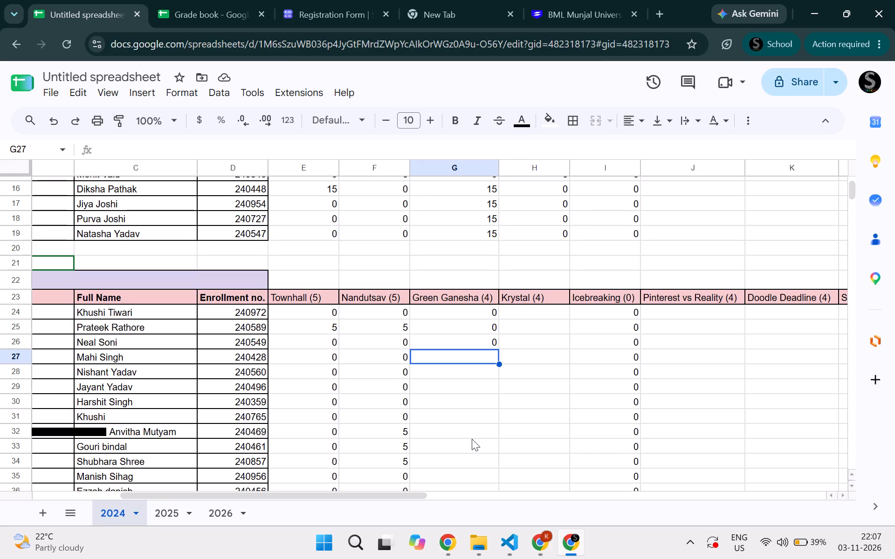
scroll(472, 439, down, 1)
key(0)
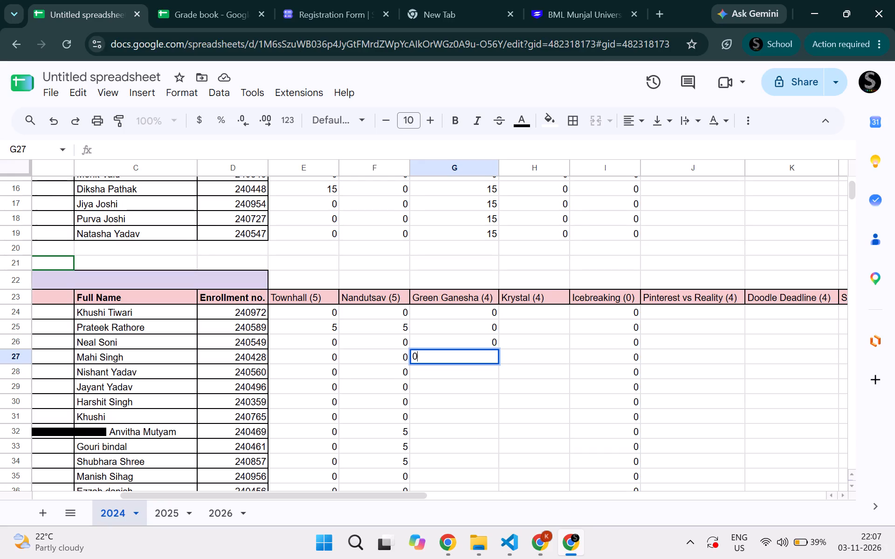
key(Down)
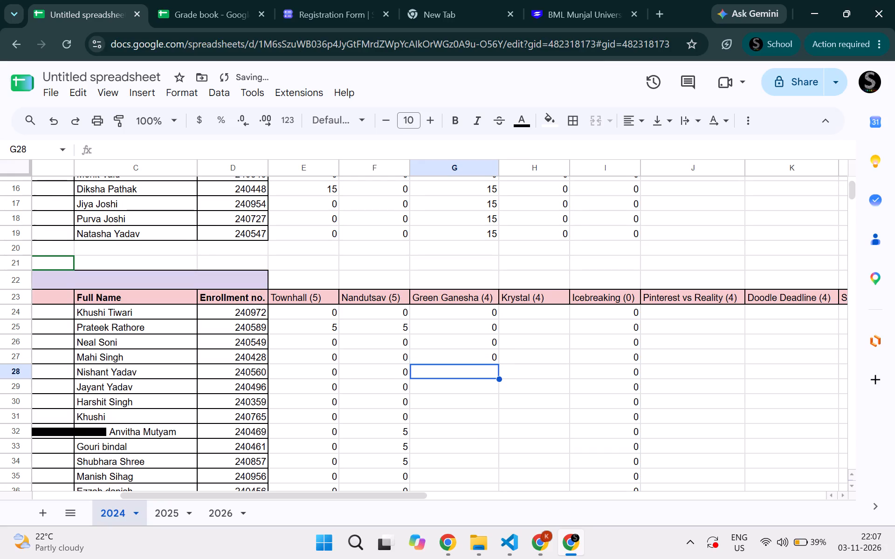
key(Up)
key(Down)
Enter Green Ganesha (4) scores of 4, 0 and 0 in rows 28, 29 and 30 of the second 2024 table.
scroll(472, 439, right, 2)
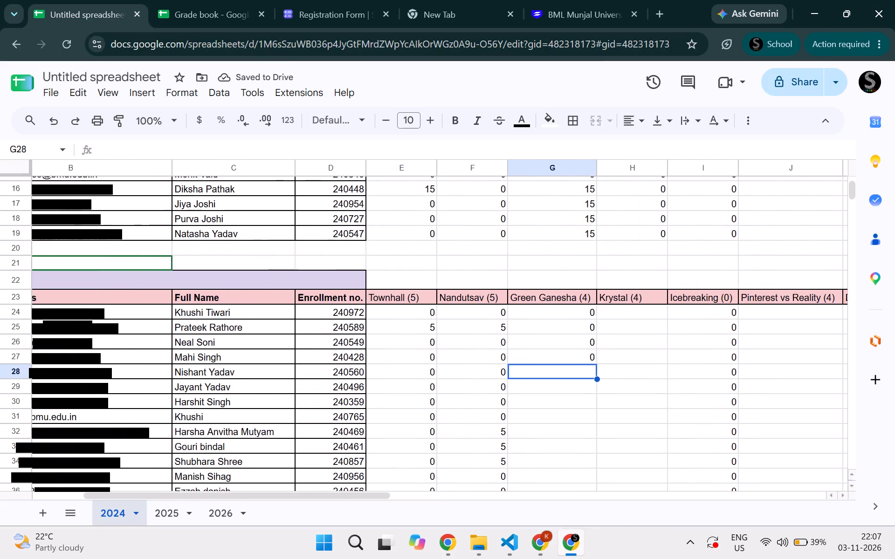
click(583, 360)
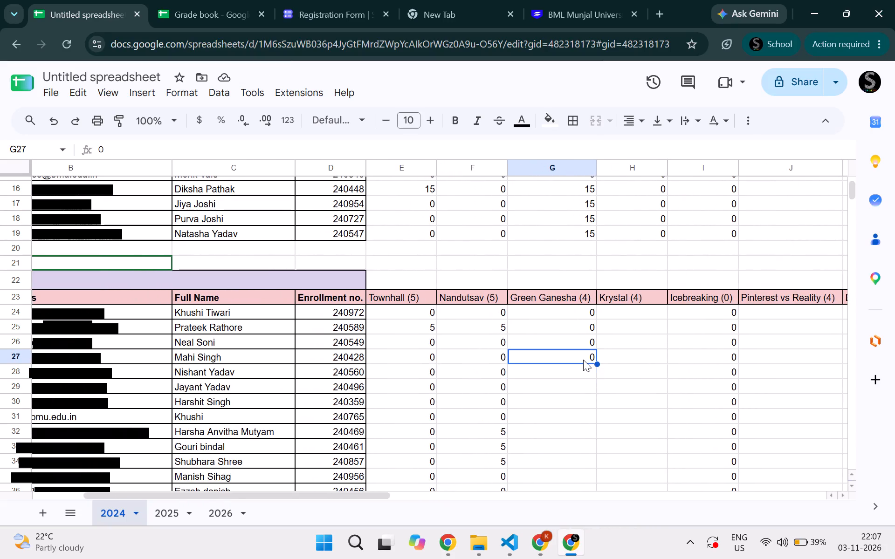
key(Down)
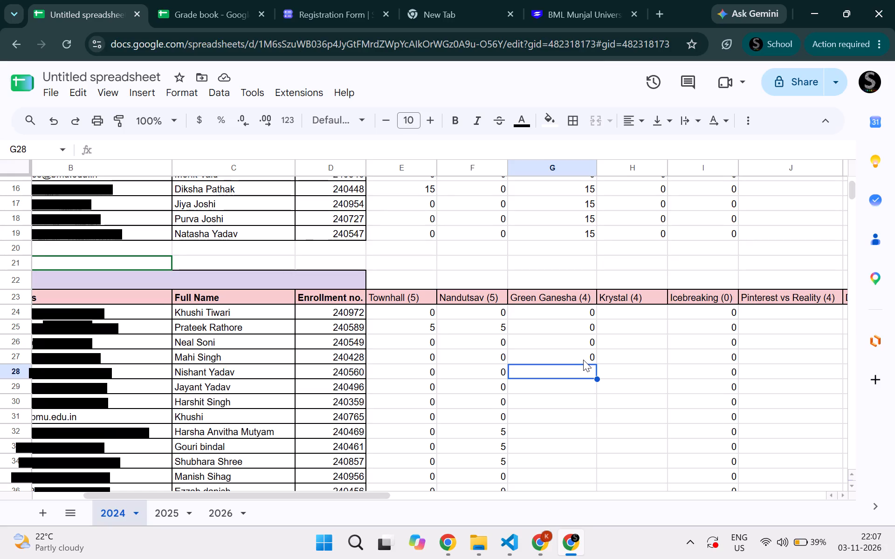
key(4)
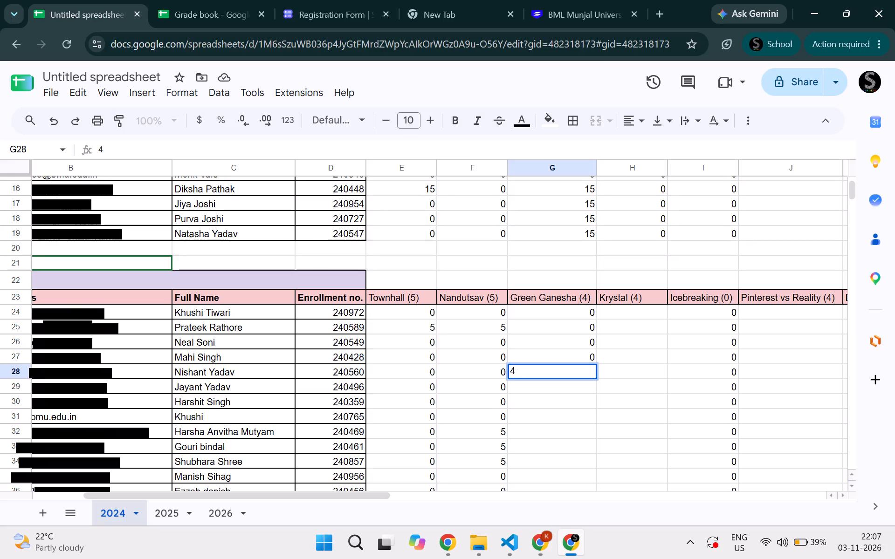
key(Down)
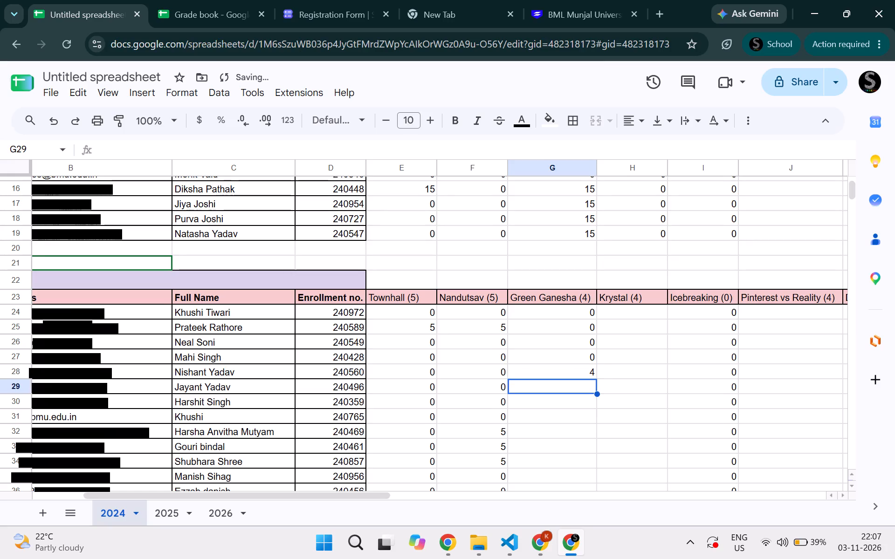
key(0)
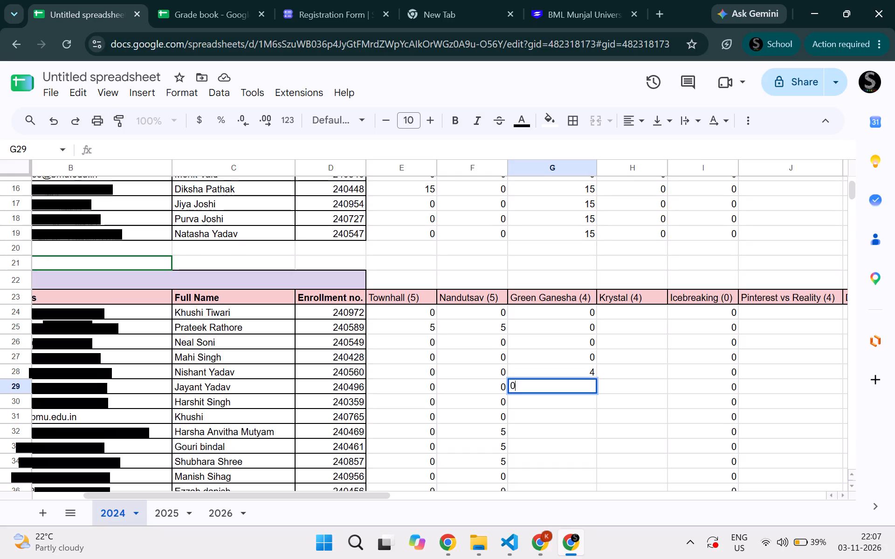
key(Down)
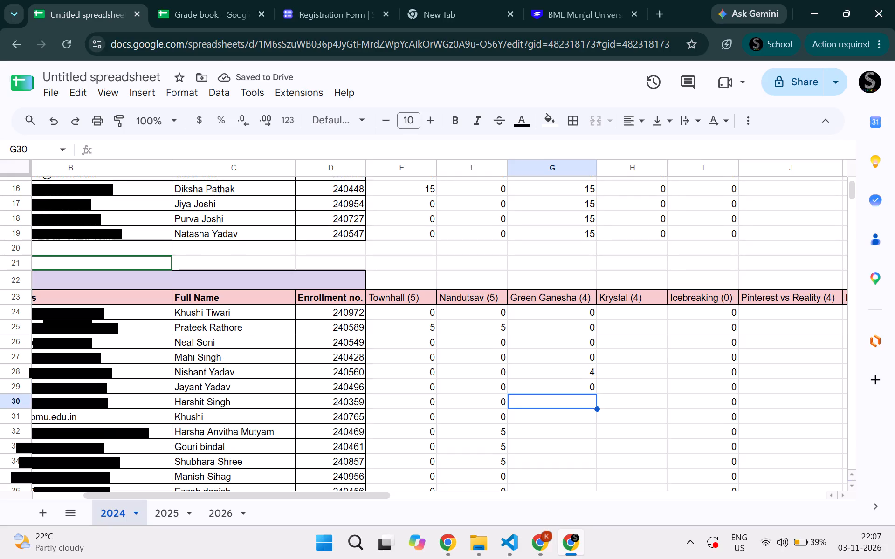
key(0)
key(Down)
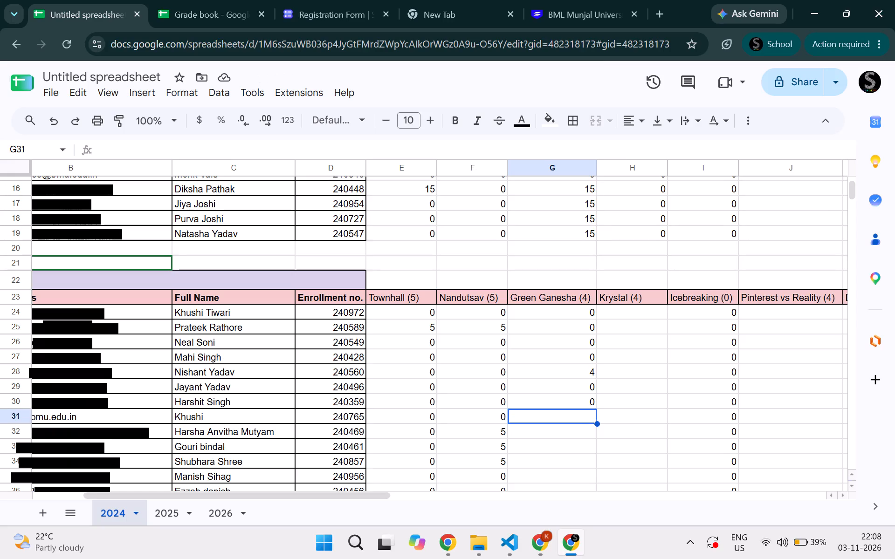
In the second 2024 table, enter Green Ganesha (4) scores of 0, 4, 0 and 4 in rows 31 to 34.
key(0)
key(Down)
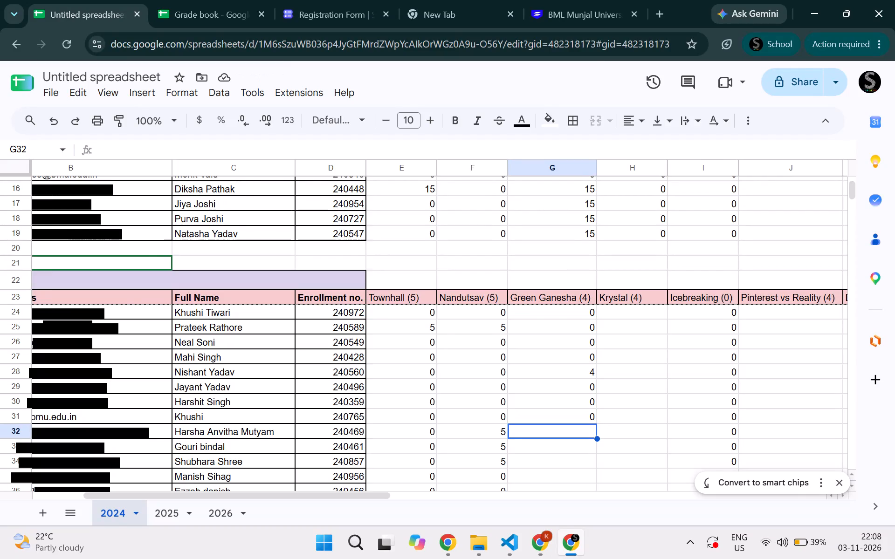
key(4)
key(Down)
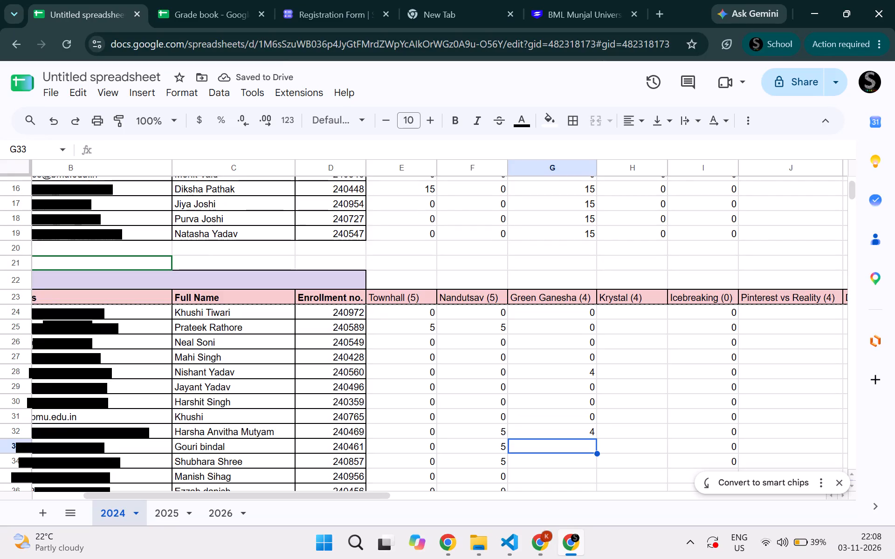
key(0)
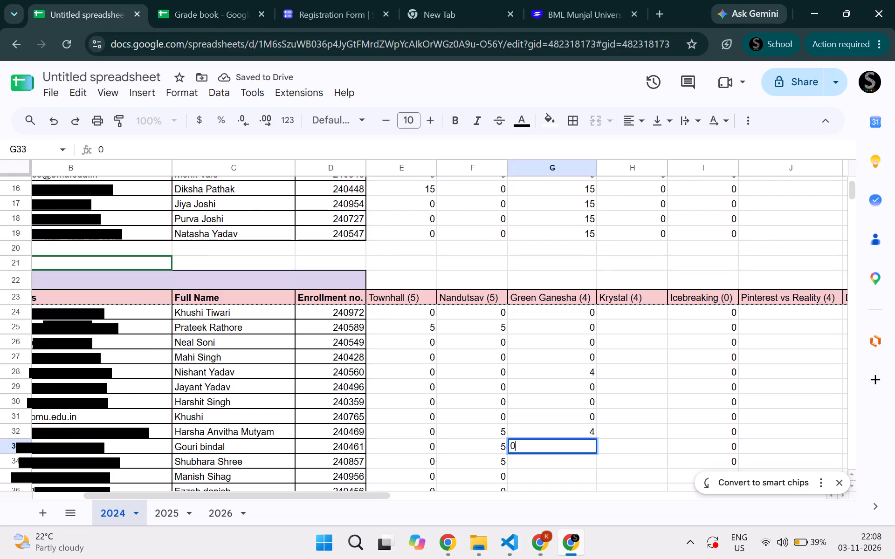
key(Down)
scroll(583, 360, down, 2)
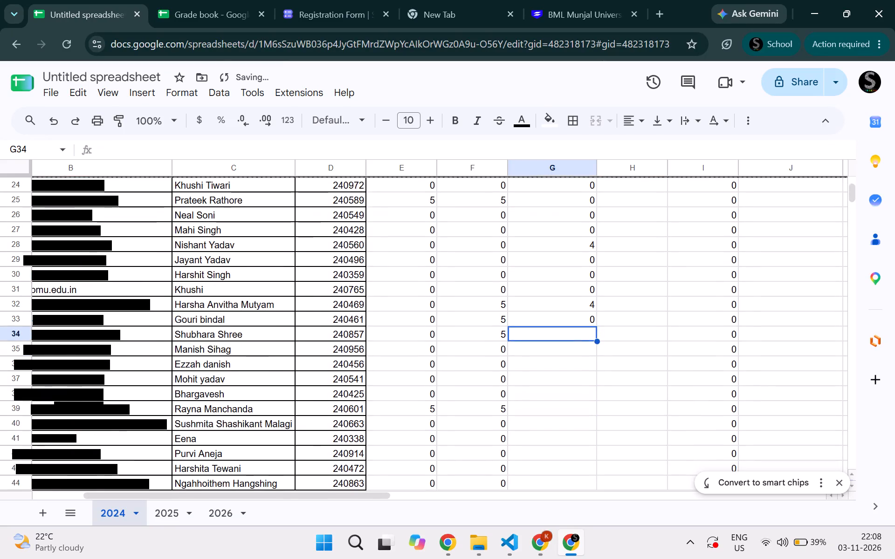
key(4)
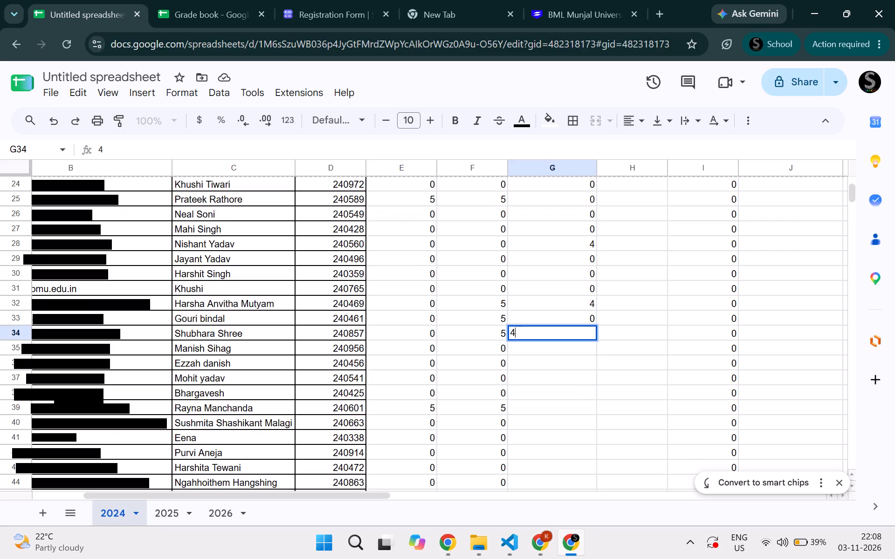
key(Down)
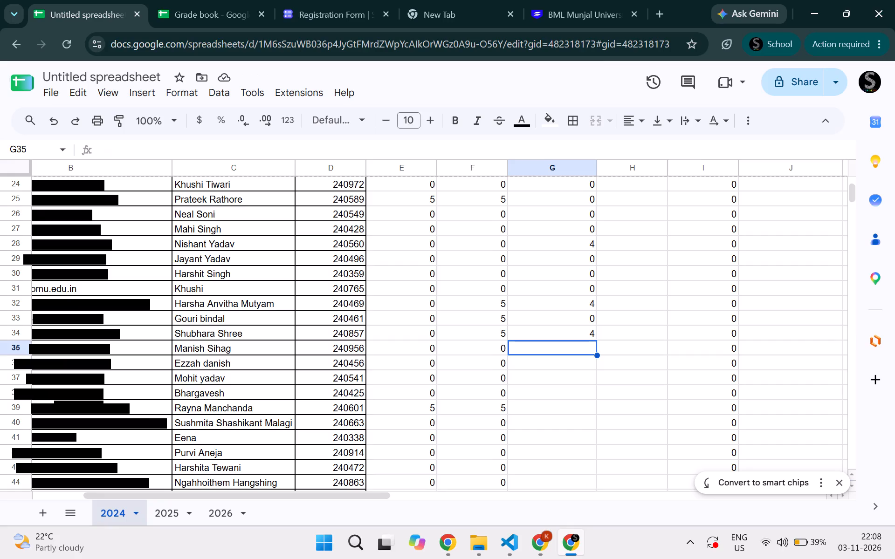
Enter a Green Ganesha (4) score of 0 in each of rows 35 to 38 of the second 2024 table.
key(0)
key(Down)
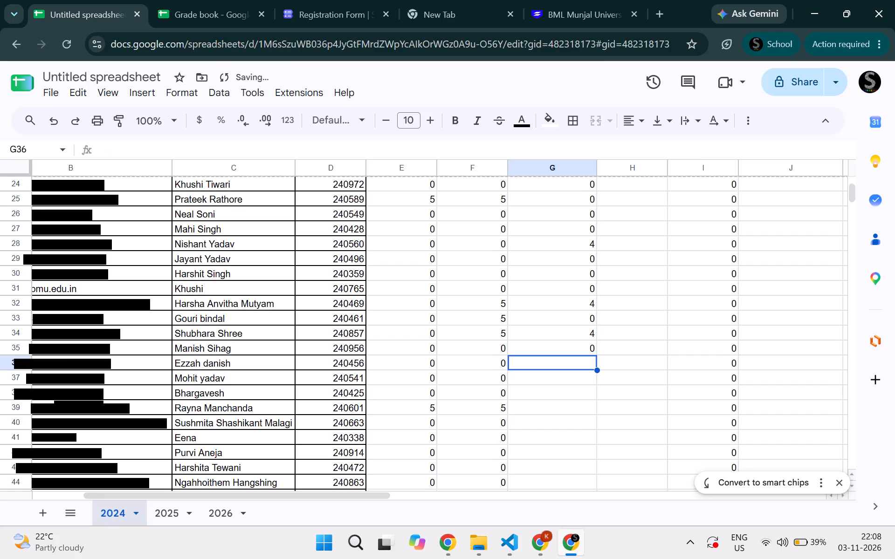
key(0)
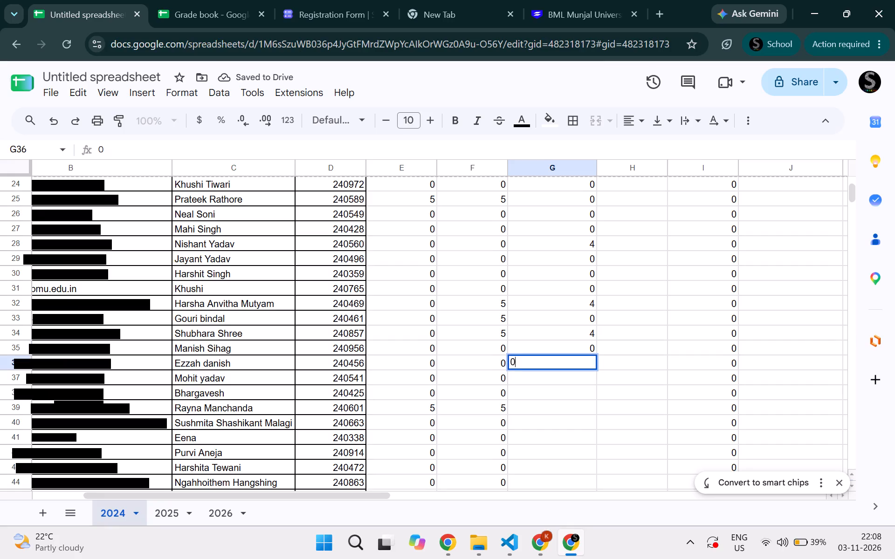
key(Down)
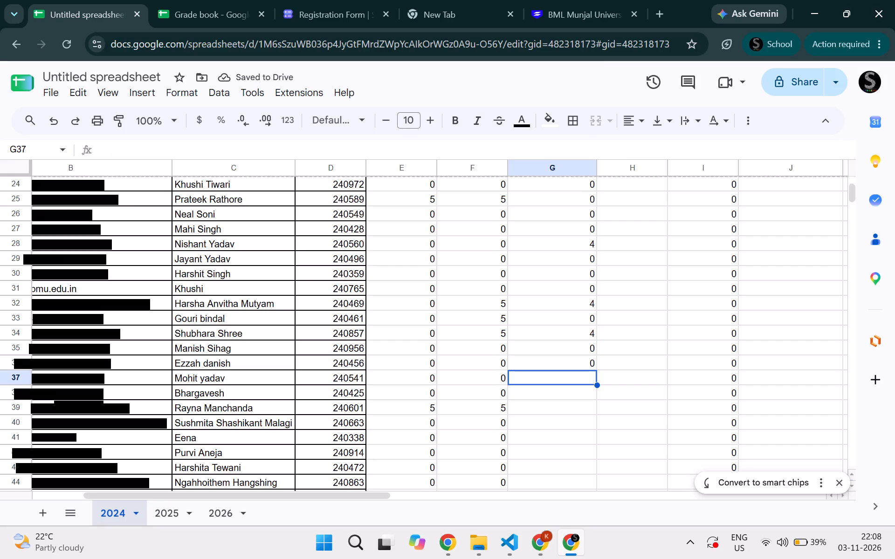
key(0)
key(Down)
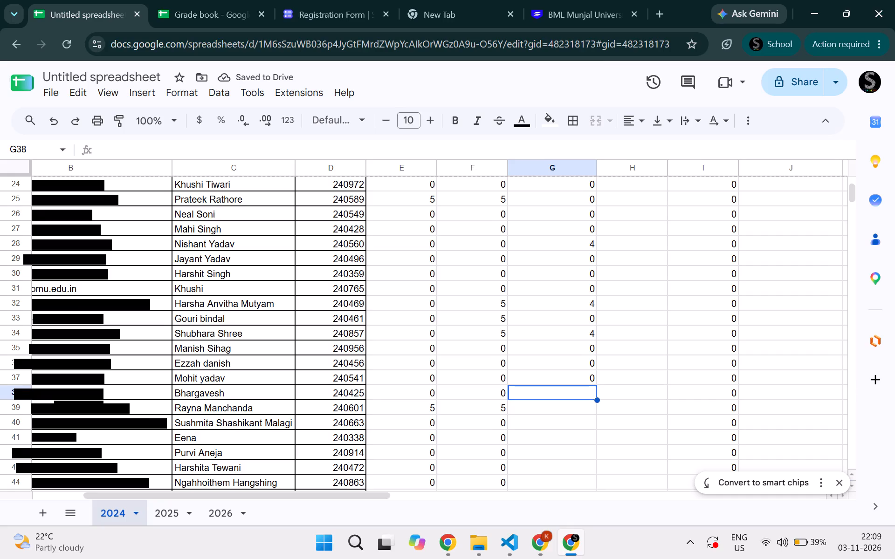
key(0)
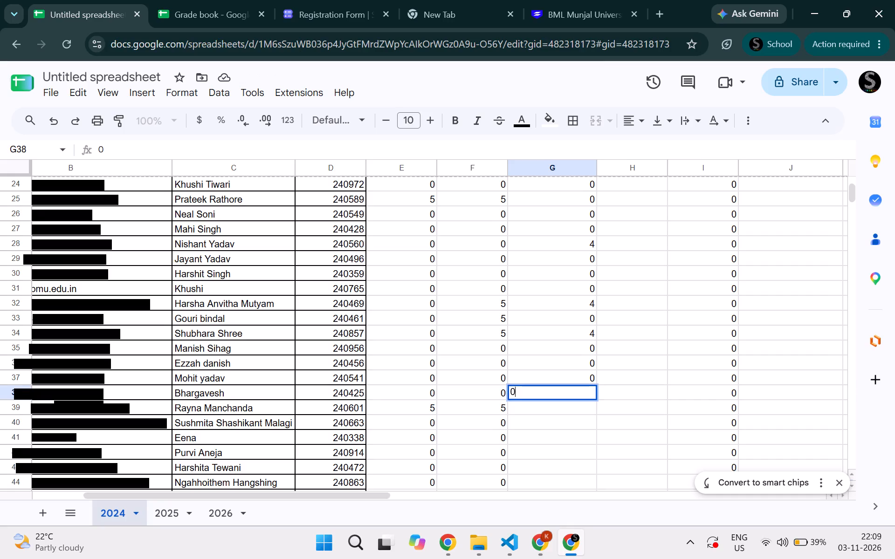
key(Down)
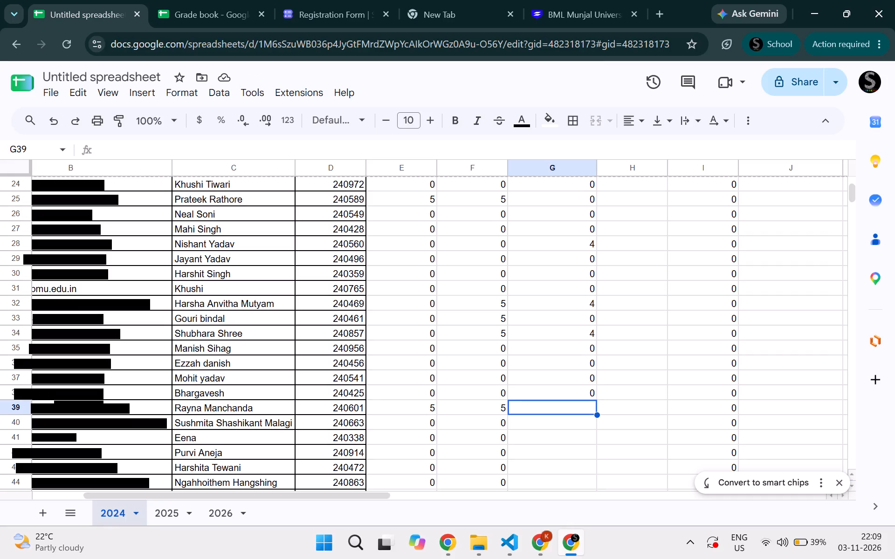
Enter a Green Ganesha (4) score of 4 in each of rows 39 to 41 of the second 2024 table.
key(4)
key(Down)
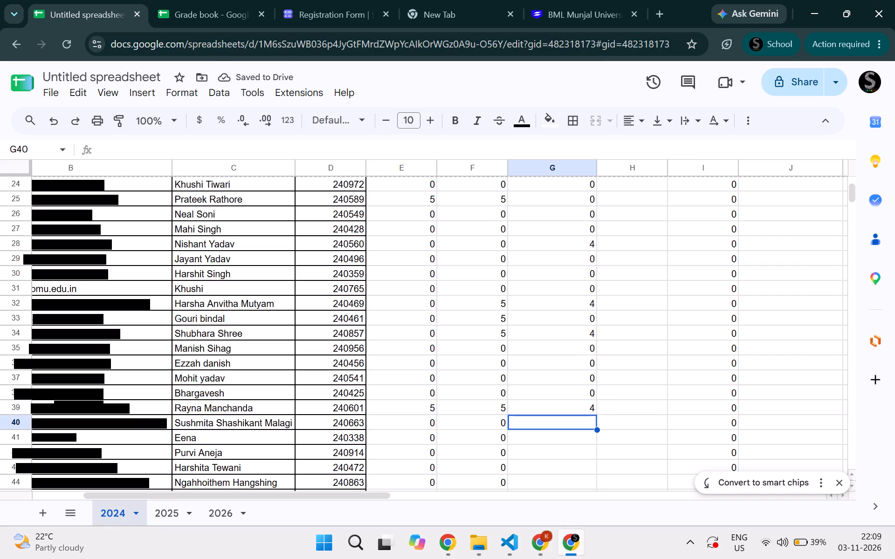
key(4)
key(Down)
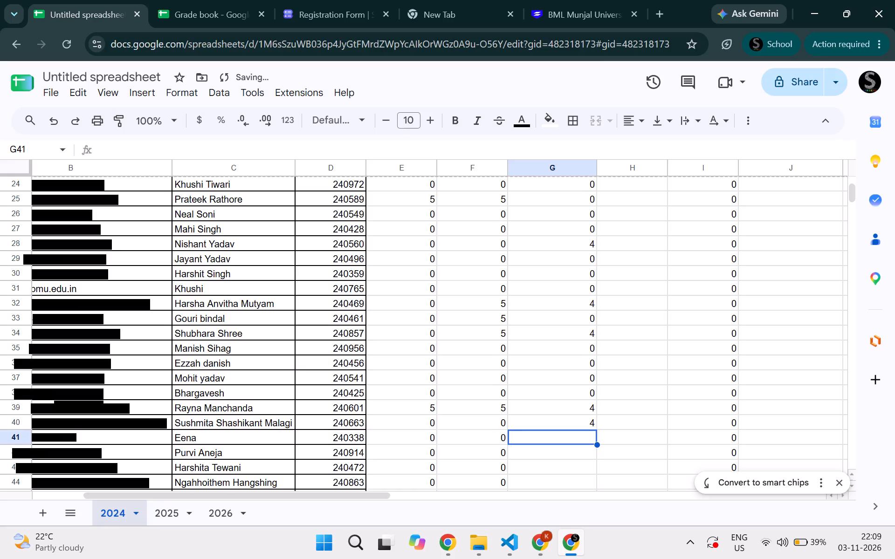
key(4)
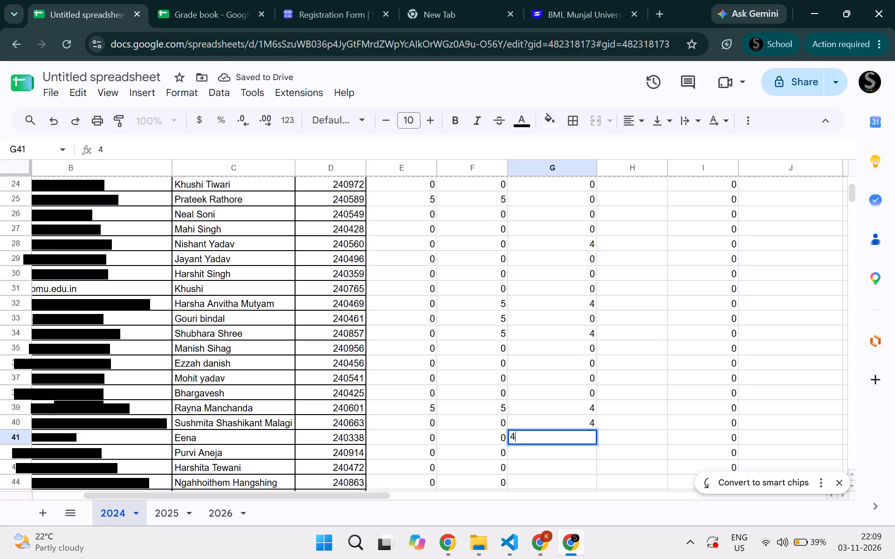
key(Down)
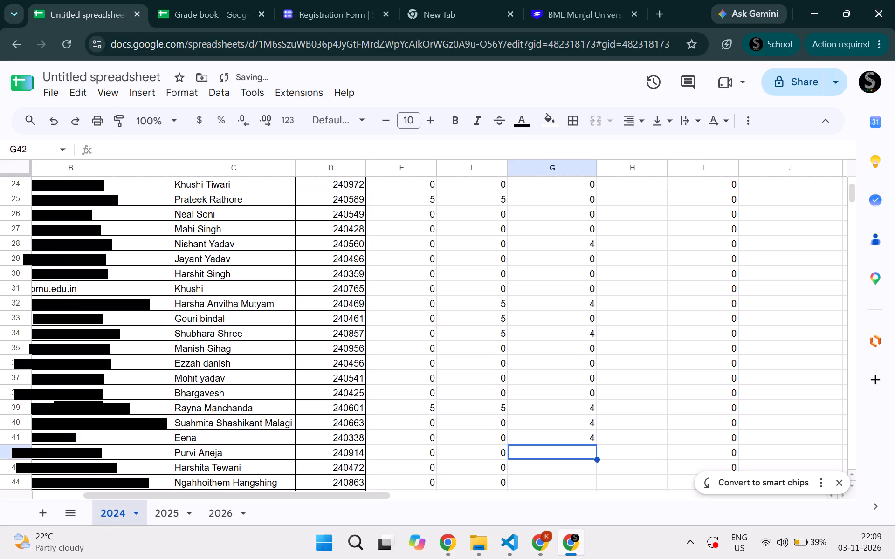
Enter a Green Ganesha (4) score of 0 in each of rows 42 to 45 of the second 2024 table.
key(0)
key(Down)
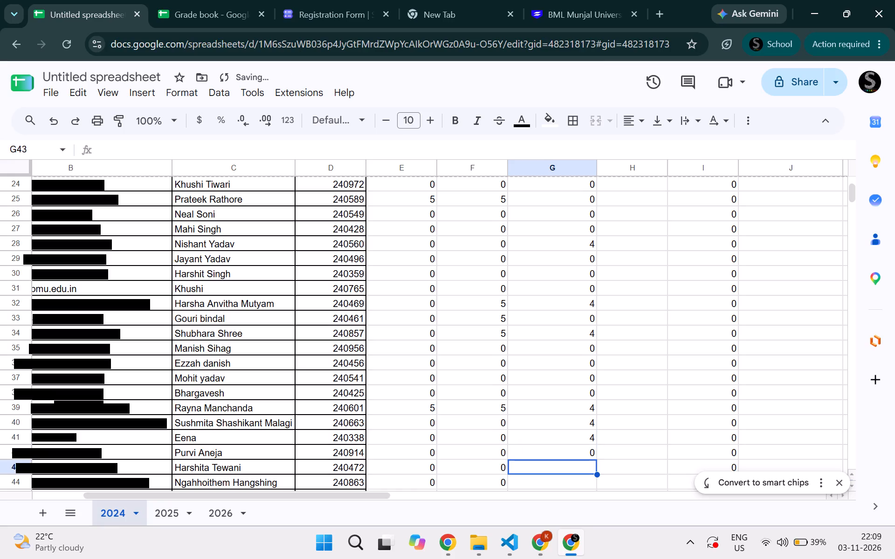
scroll(539, 345, down, 1)
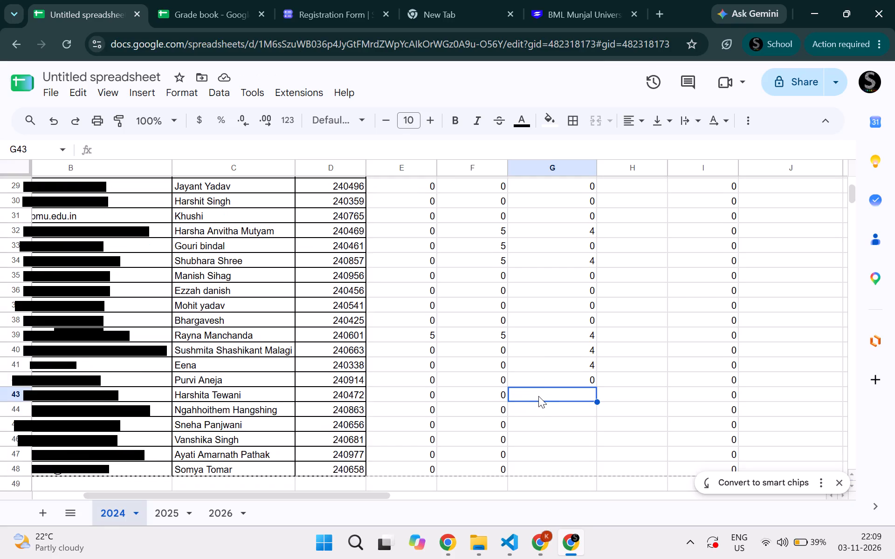
key(0)
key(Down)
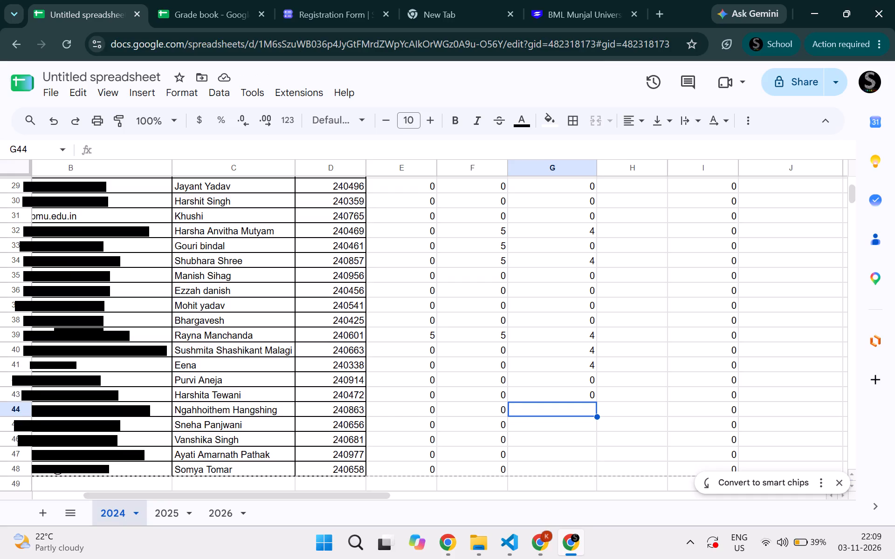
key(0)
key(Down)
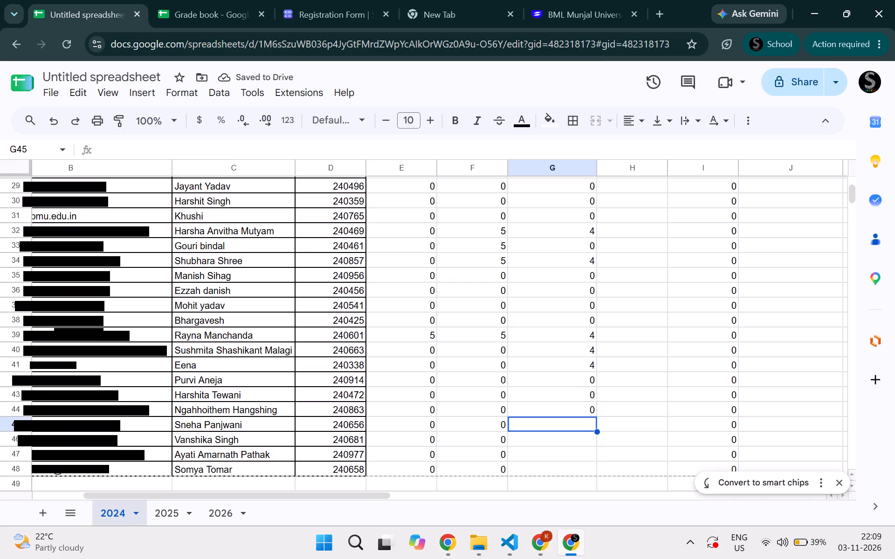
key(0)
key(Down)
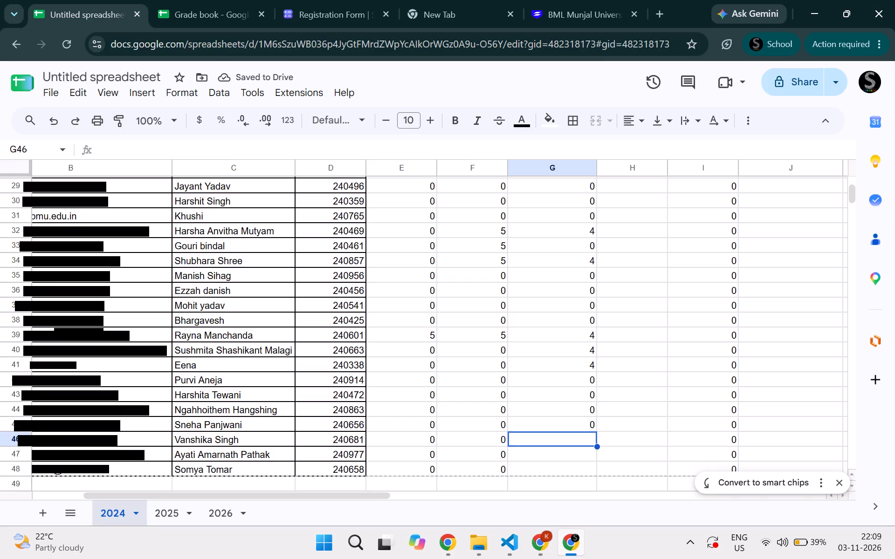
Complete the second 2024 table's Green Ganesha (4) column with a score of 0 in each of rows 46 to 48.
key(0)
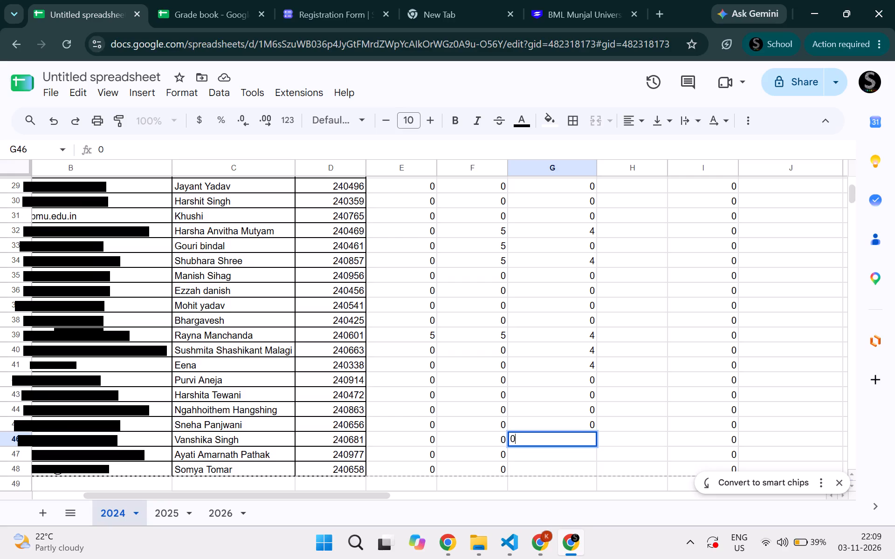
key(Down)
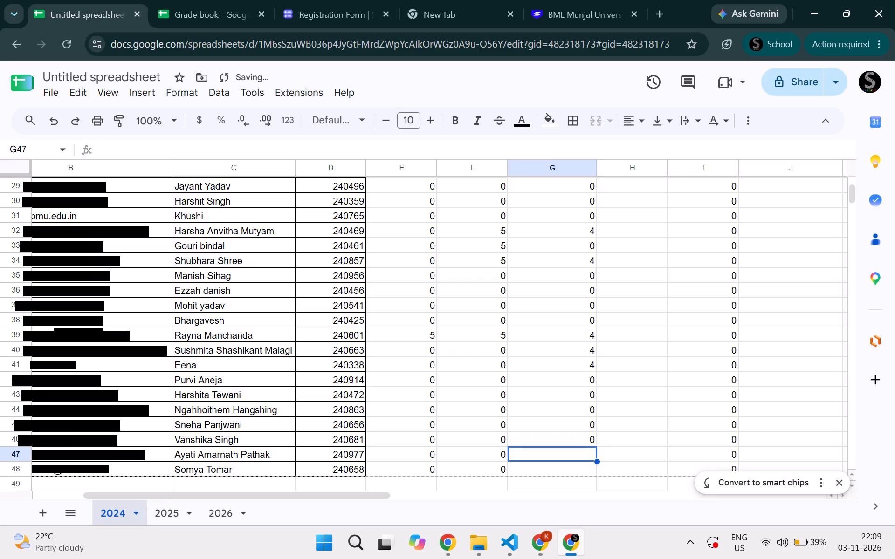
key(0)
key(Down)
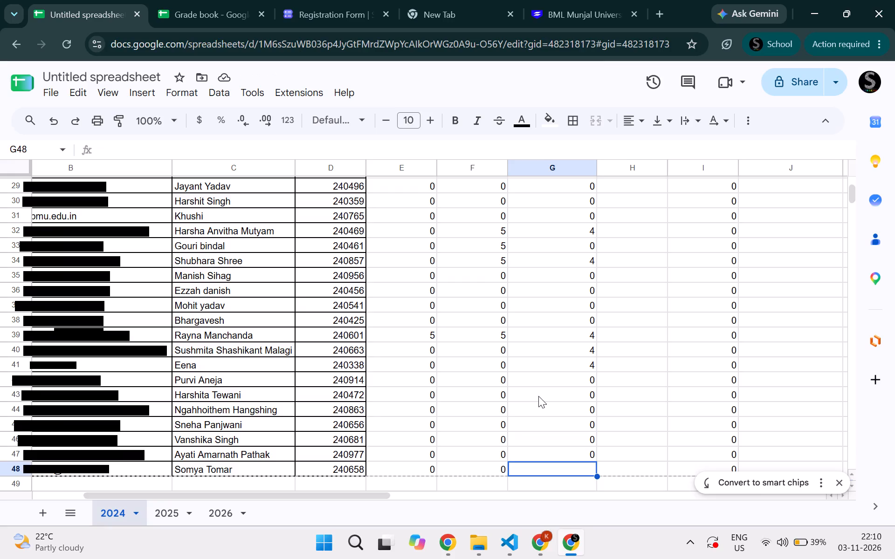
scroll(538, 396, down, 1)
key(0)
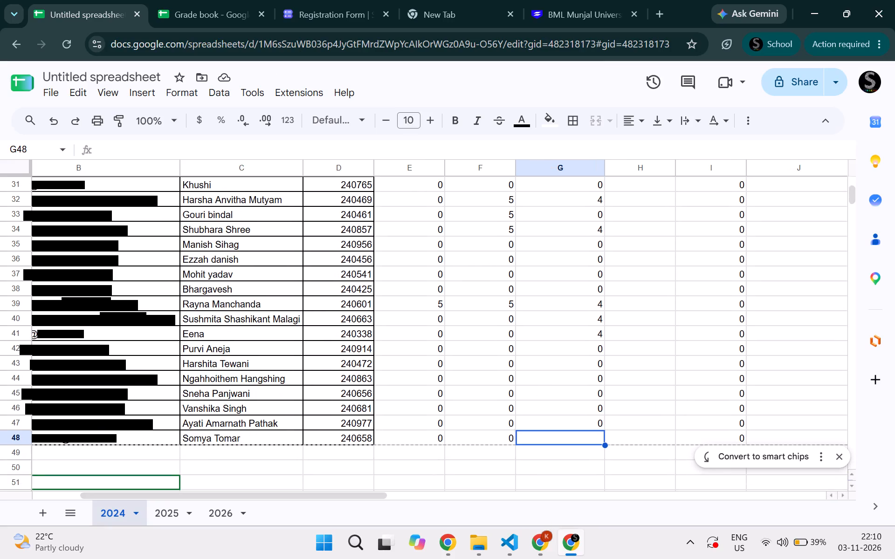
scroll(538, 396, up, 1)
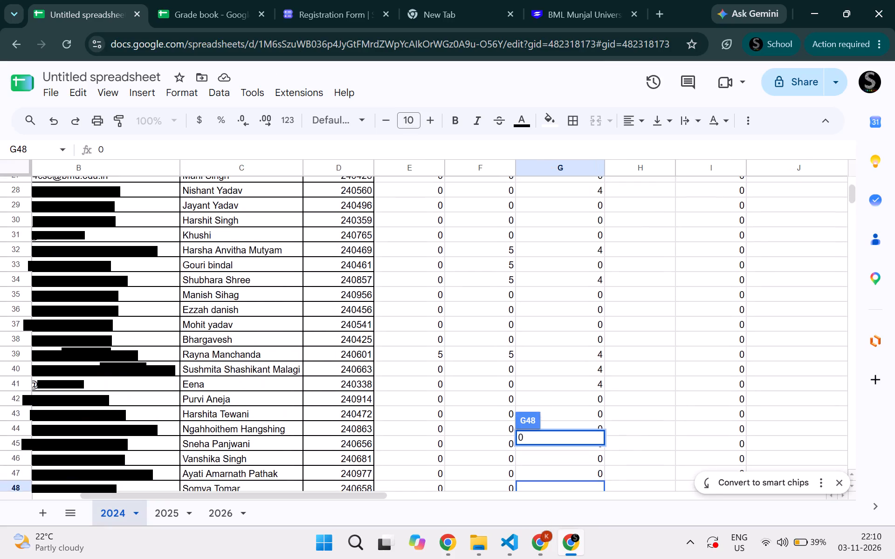
scroll(538, 396, up, 2)
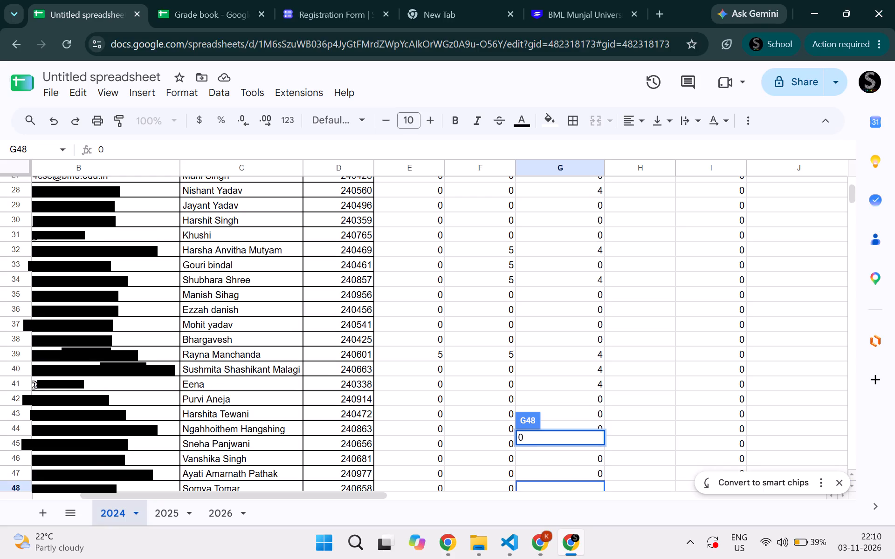
scroll(538, 396, down, 2)
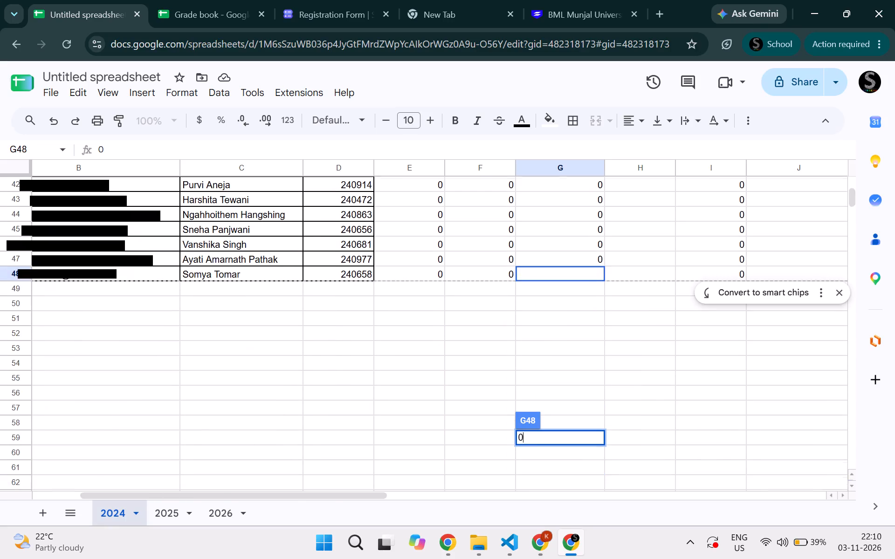
click(598, 291)
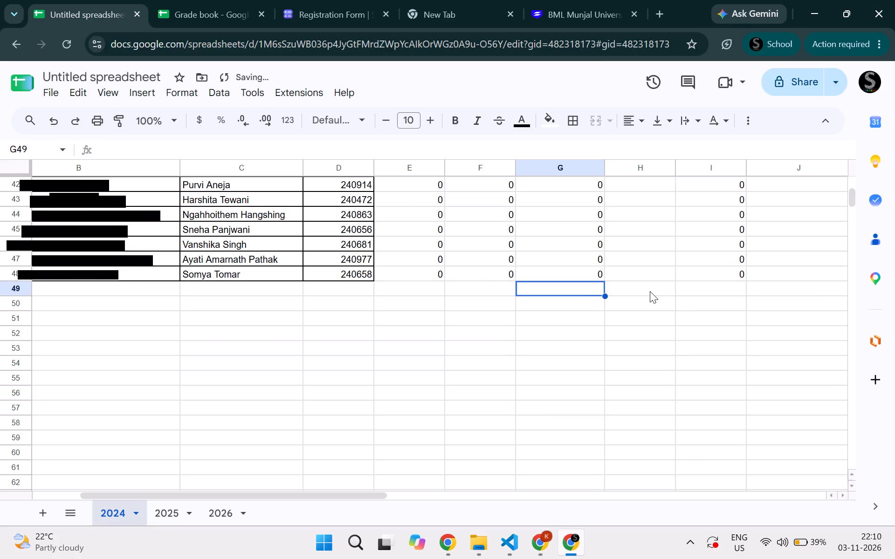
In the 2026 sheet's first table, enter a Green Ganesha (15) score of 0 in row 2.
scroll(650, 291, up, 2)
click(234, 512)
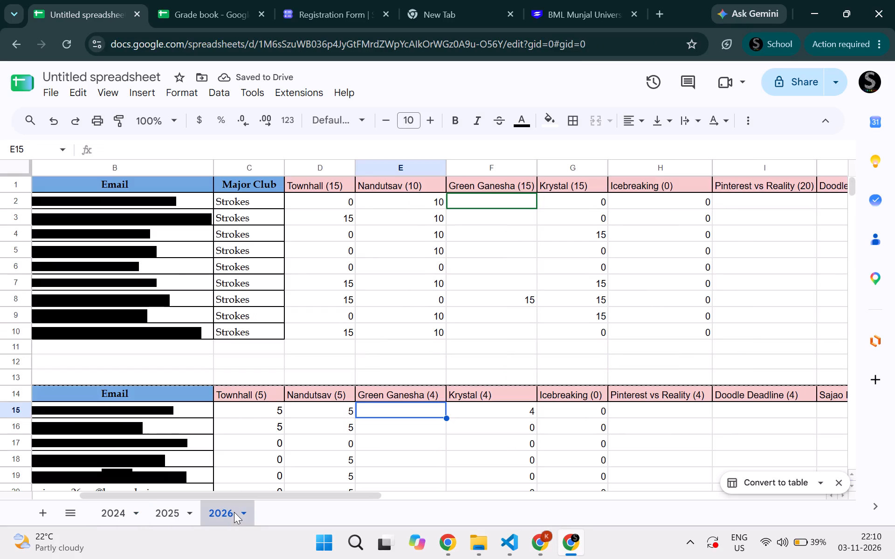
scroll(659, 200, left, 2)
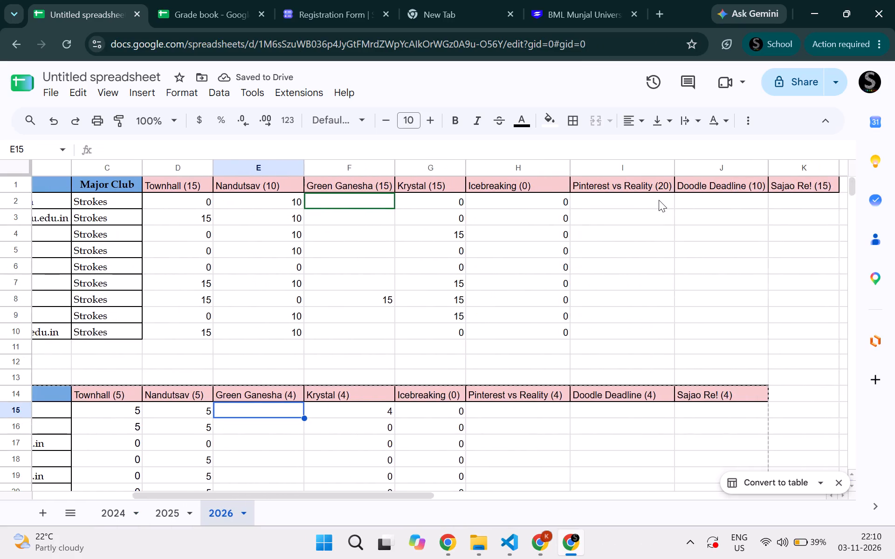
scroll(659, 200, left, 1)
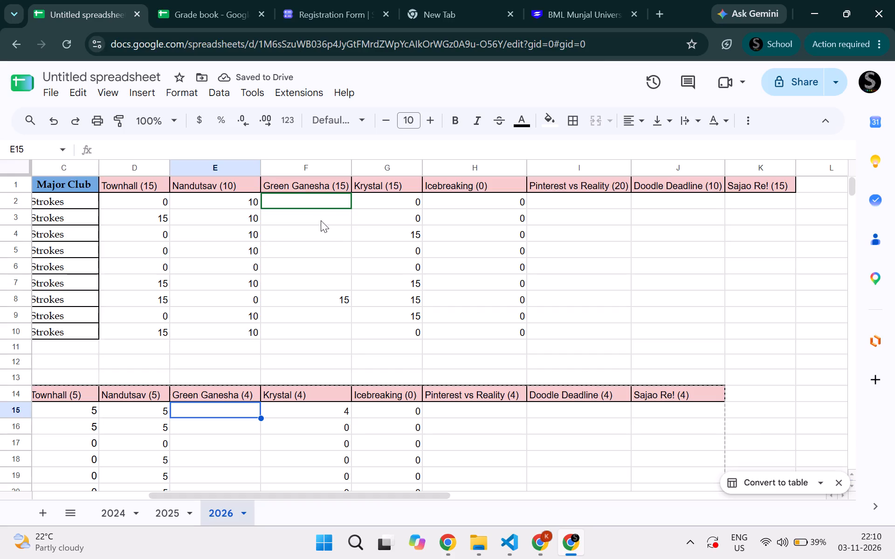
click(316, 200)
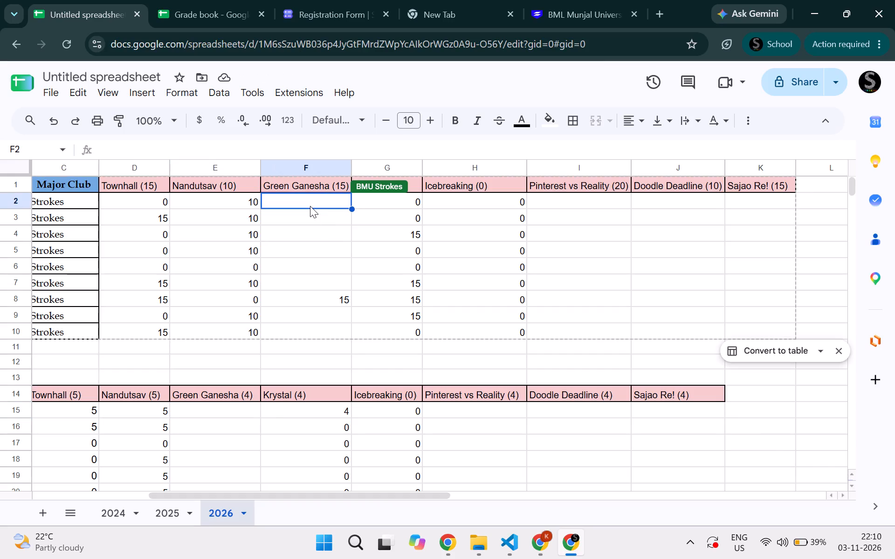
scroll(310, 206, right, 4)
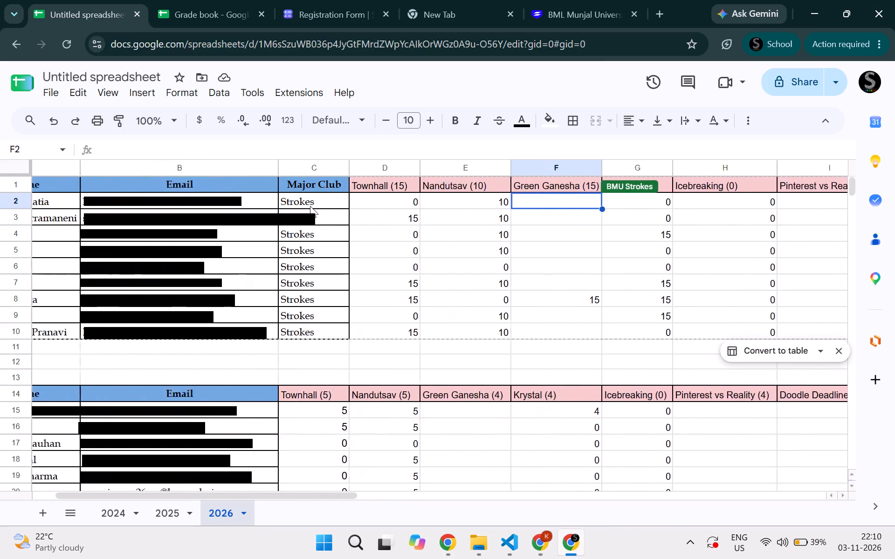
scroll(310, 206, right, 1)
key(0)
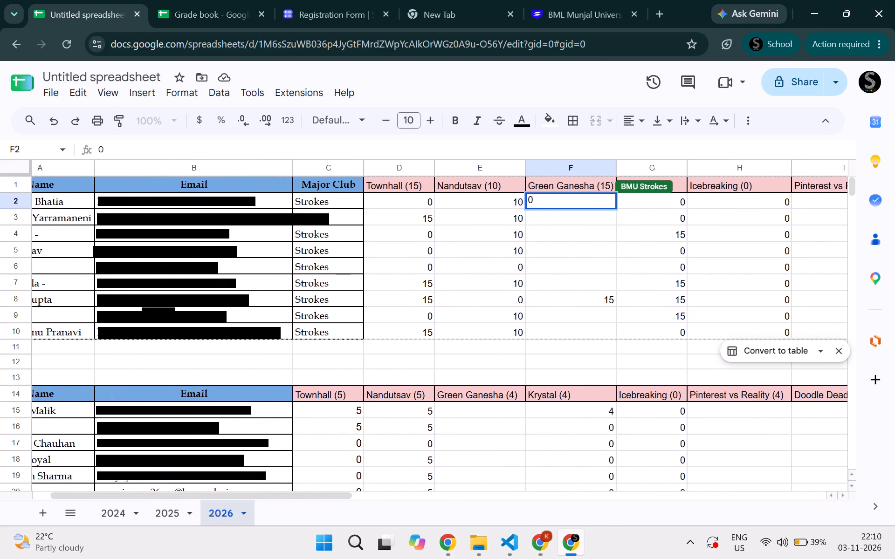
key(Down)
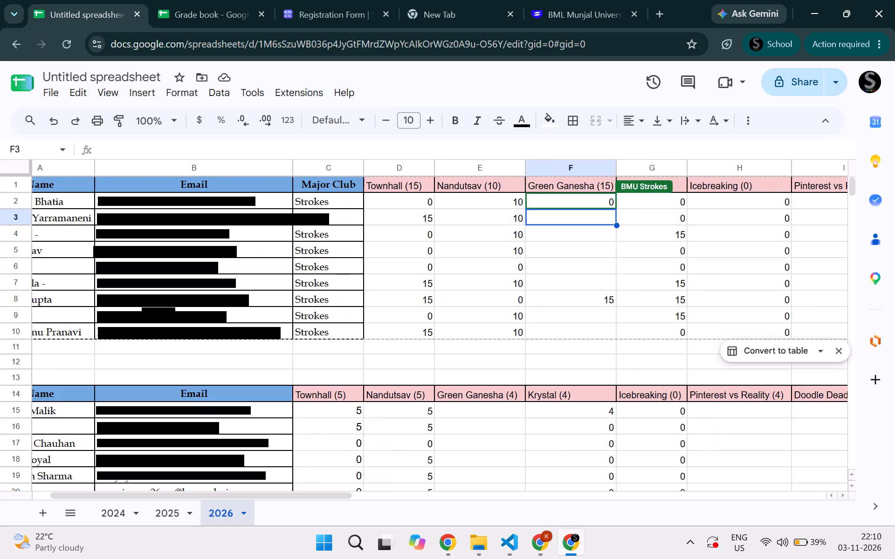
Enter a Green Ganesha (15) score of 15 in each of rows 3 to 5 of the first 2026 table.
text(15)
key(Down)
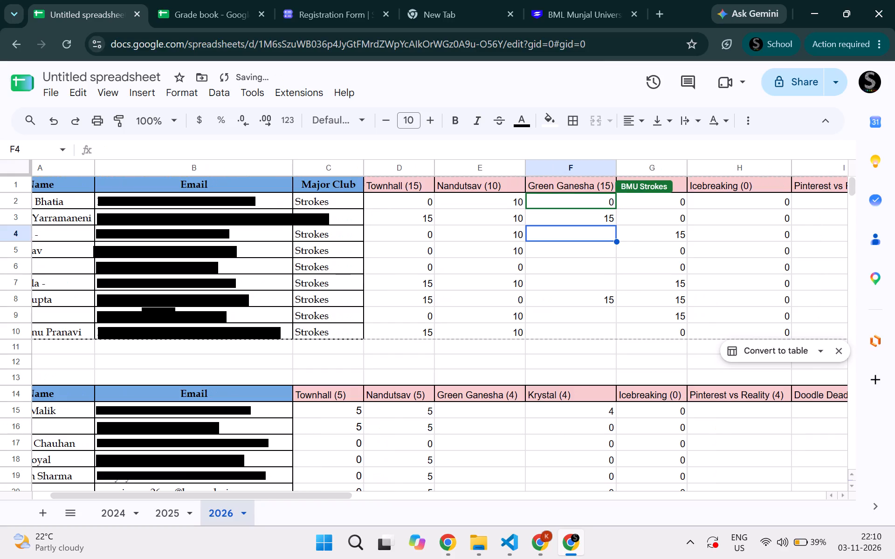
text(15)
key(Down)
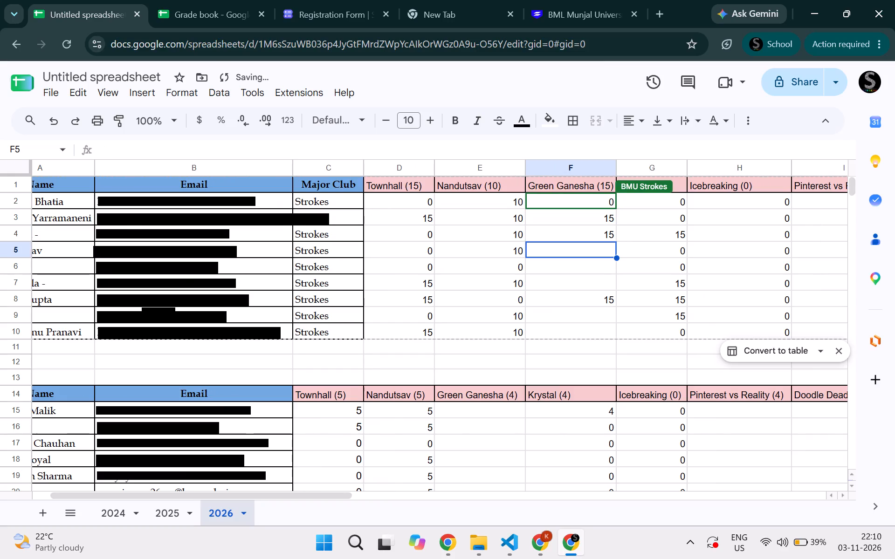
text(15)
key(Down)
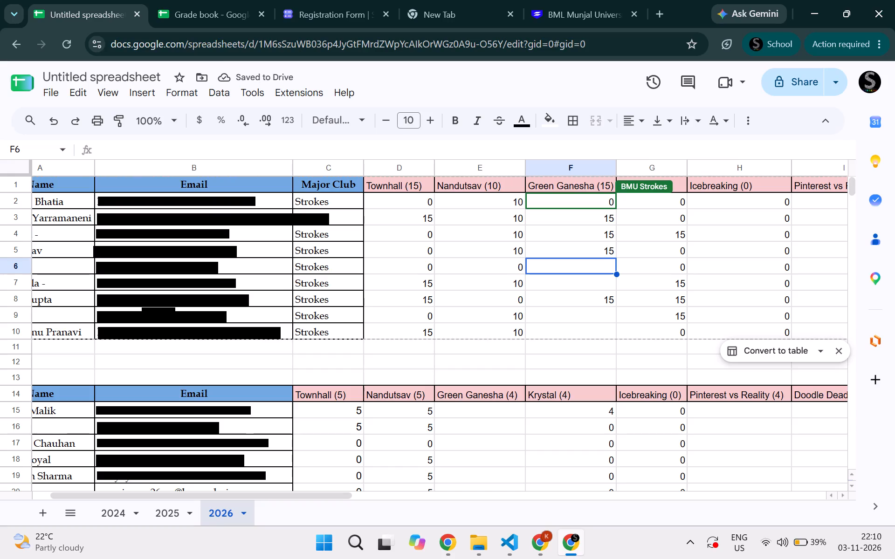
Enter a Green Ganesha (15) score of 0 in rows 6 and 7 of the first 2026 table.
key(0)
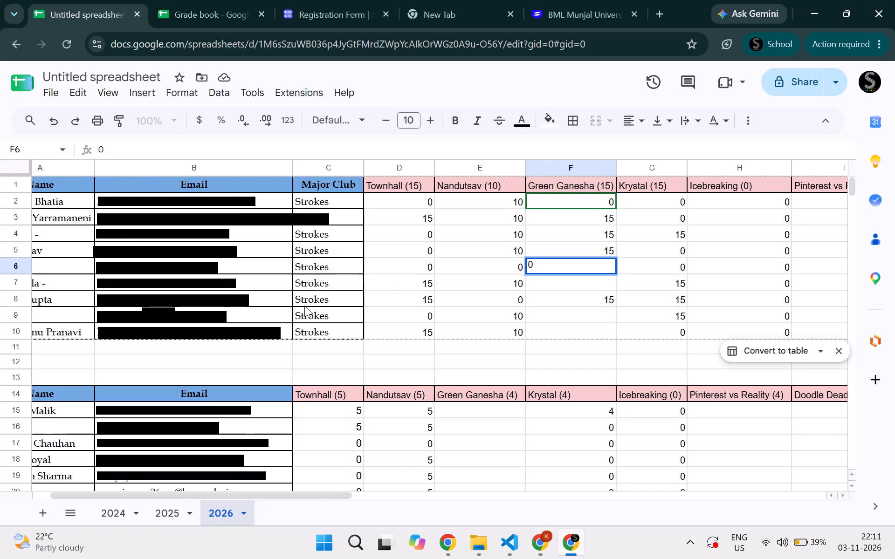
click(599, 286)
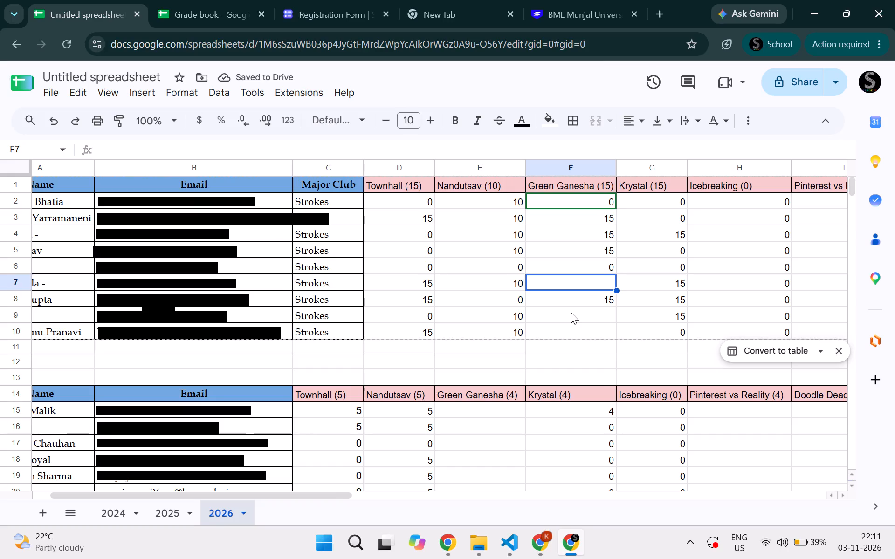
key(0)
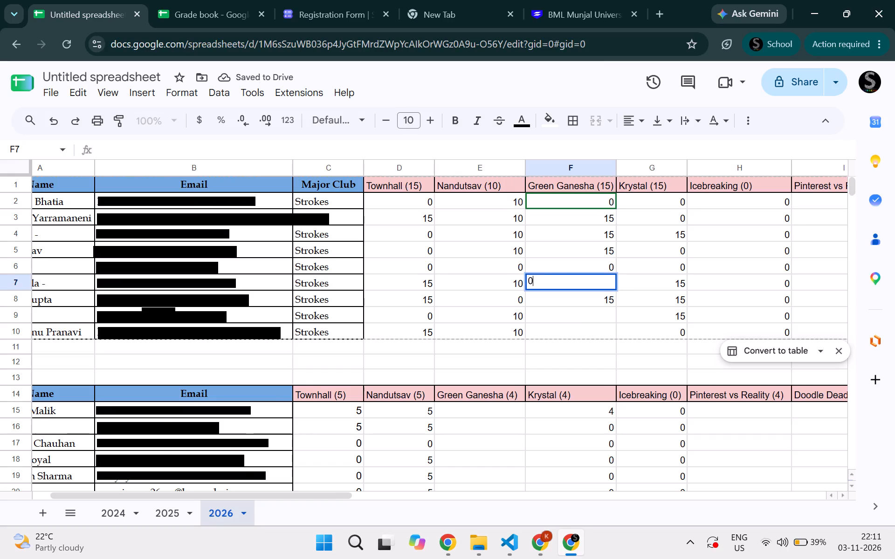
Complete the first 2026 table's Green Ganesha (15) column with a score of 15 in rows 9 and 10.
scroll(571, 312, down, 1)
click(590, 241)
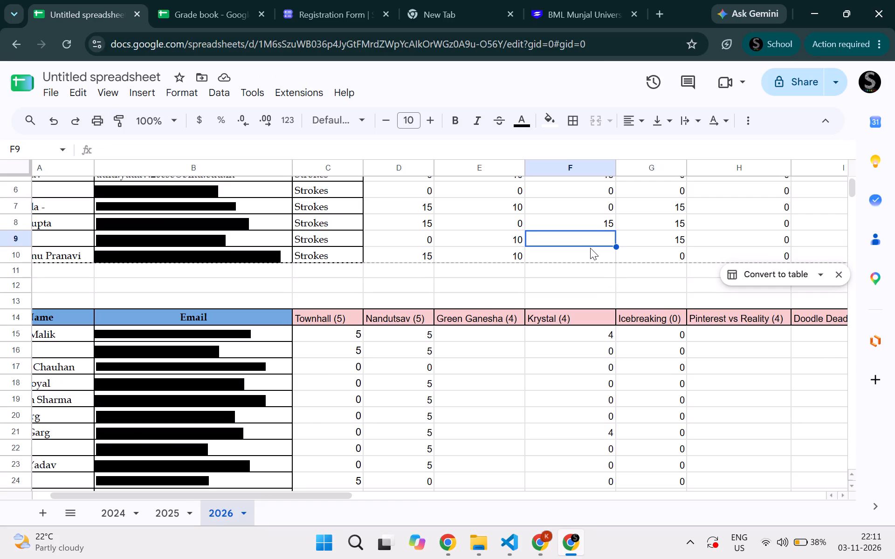
text(15)
click(595, 259)
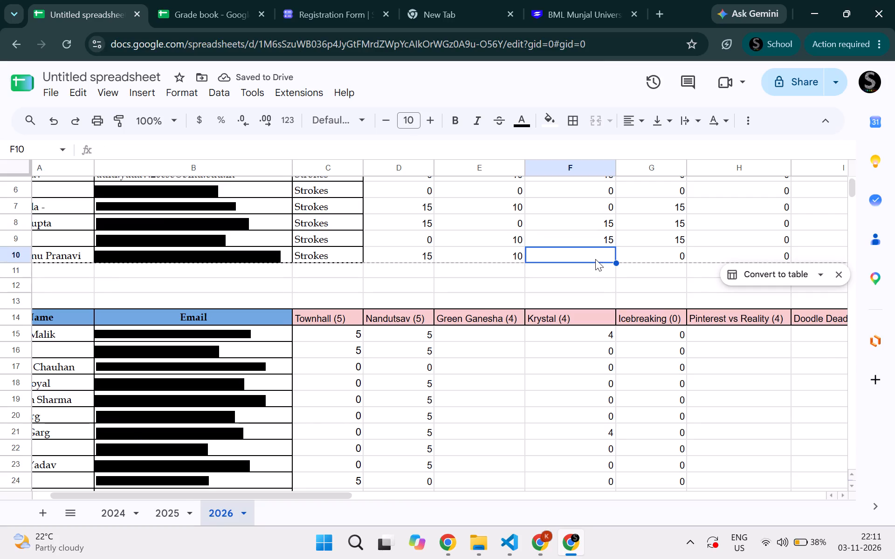
text(15)
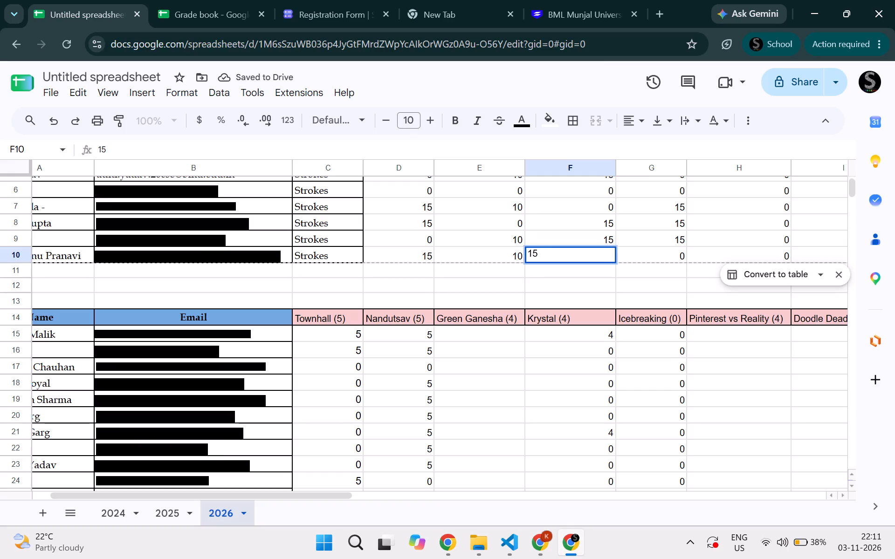
click(492, 348)
Enter a Green Ganesha (4) score of 4 in rows 15 and 16 of the second 2026 table.
click(479, 332)
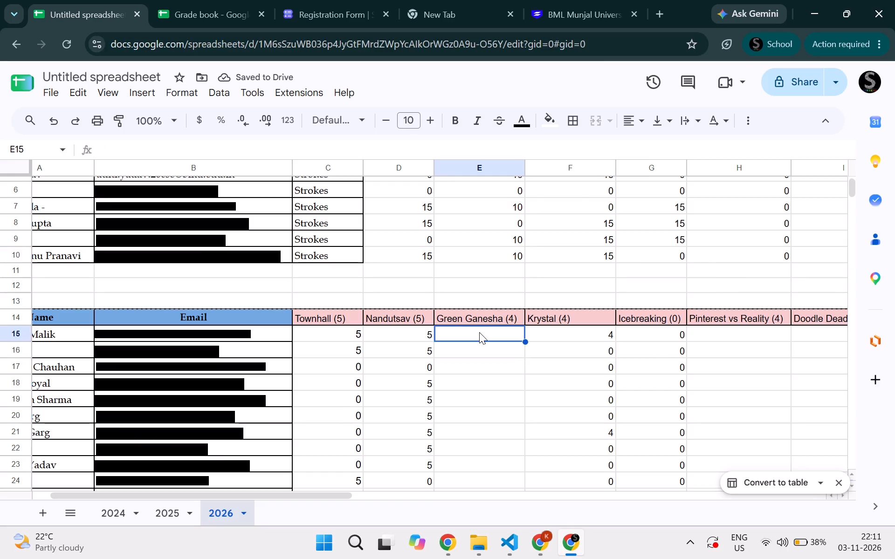
scroll(479, 332, down, 1)
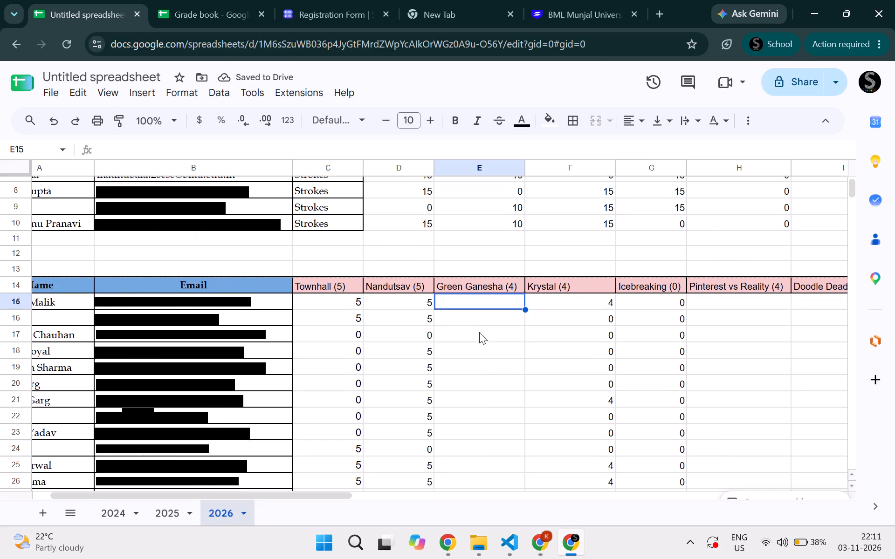
key(0)
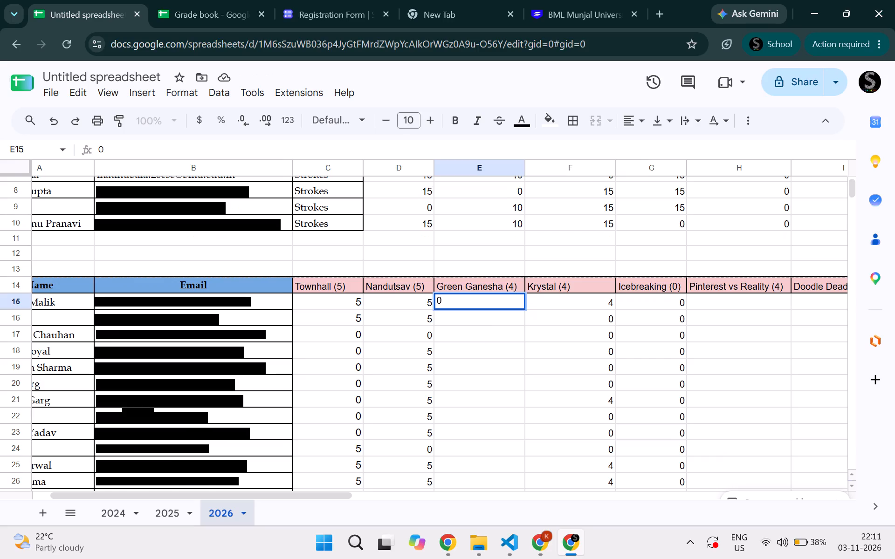
key(Down)
key(Up)
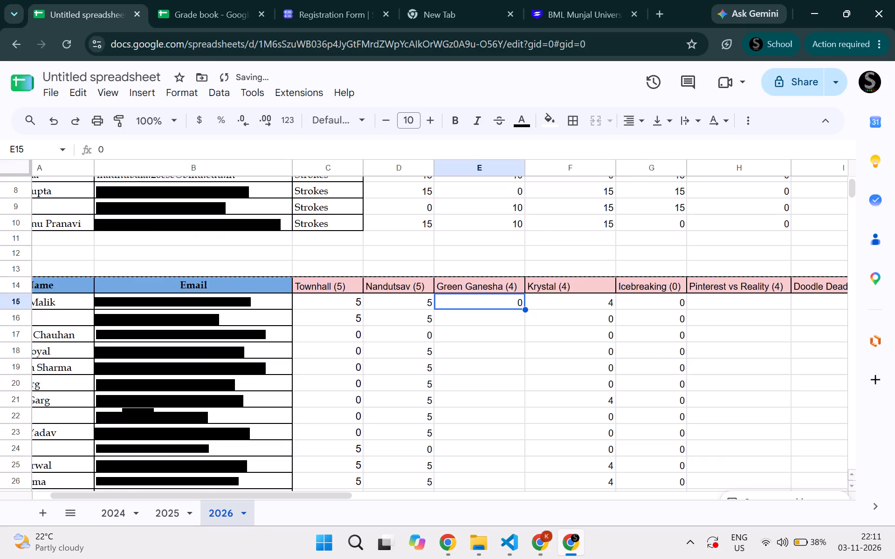
key(4)
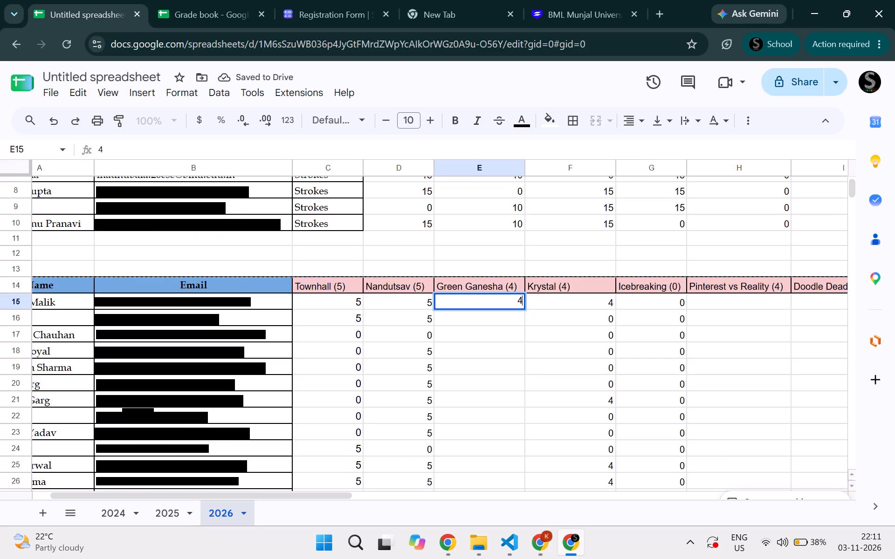
key(Down)
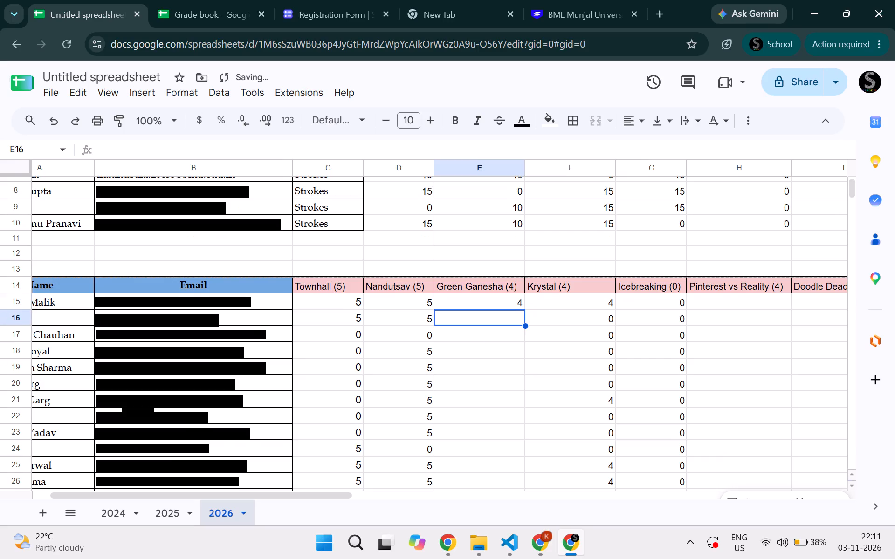
scroll(480, 326, down, 1)
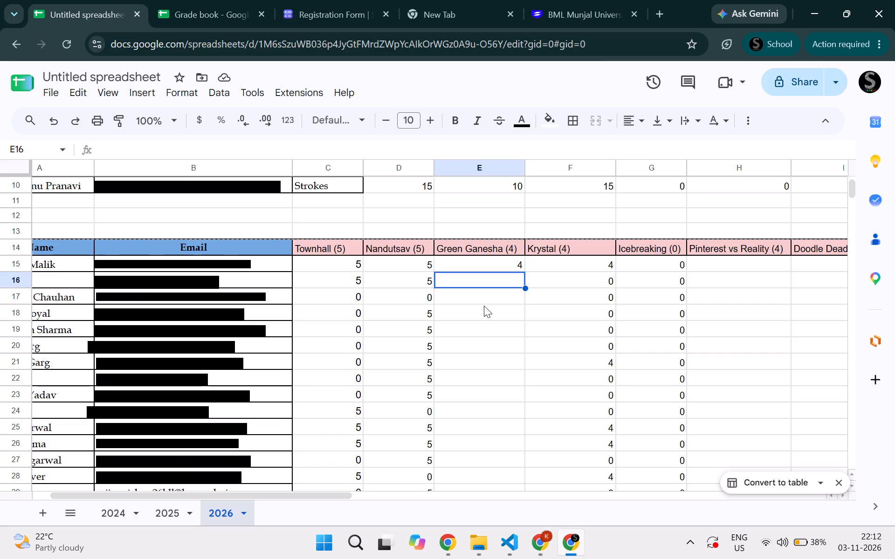
key(4)
key(Down)
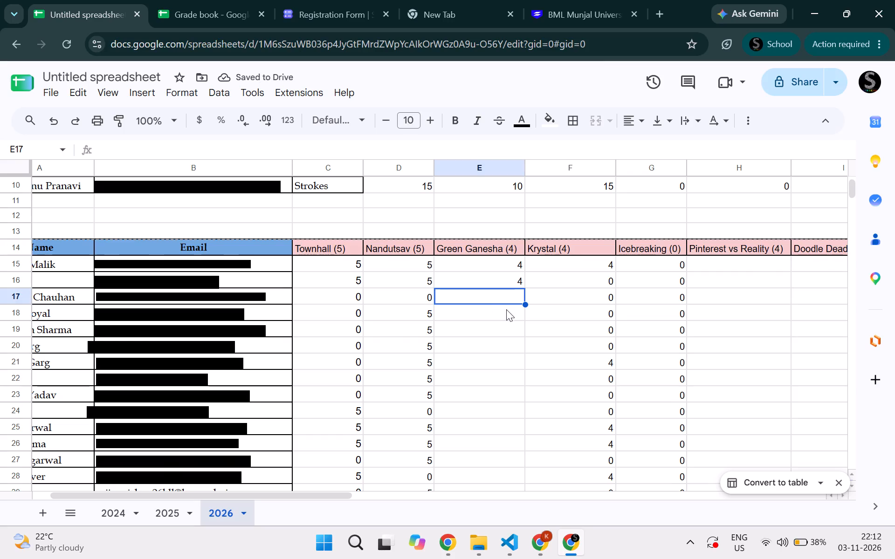
Enter Green Ganesha (4) scores of 0, 4, 0 and 4 in rows 17 to 20 of the second 2026 table.
key(0)
key(Down)
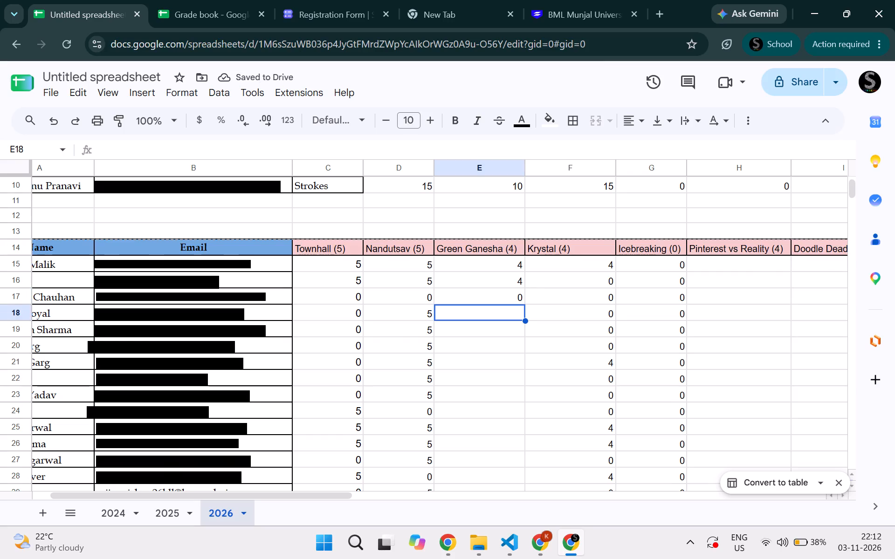
key(4)
key(Down)
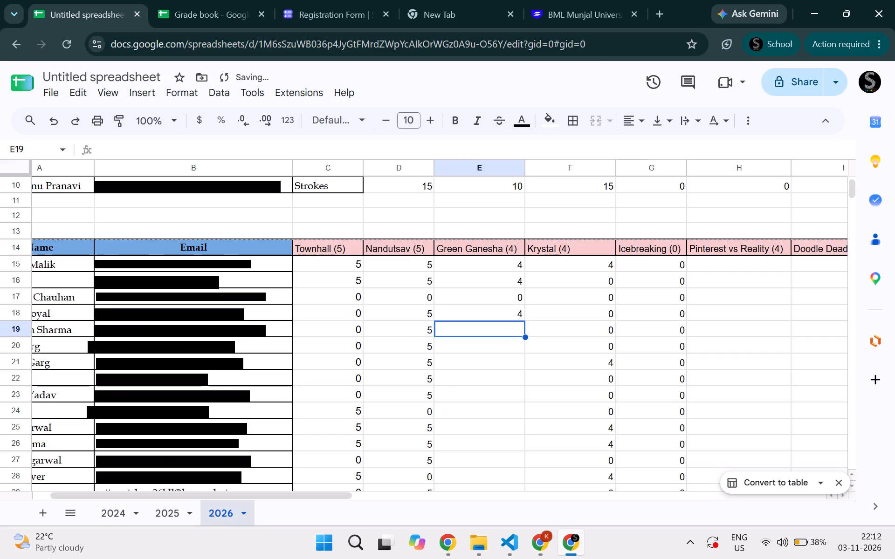
key(0)
key(Down)
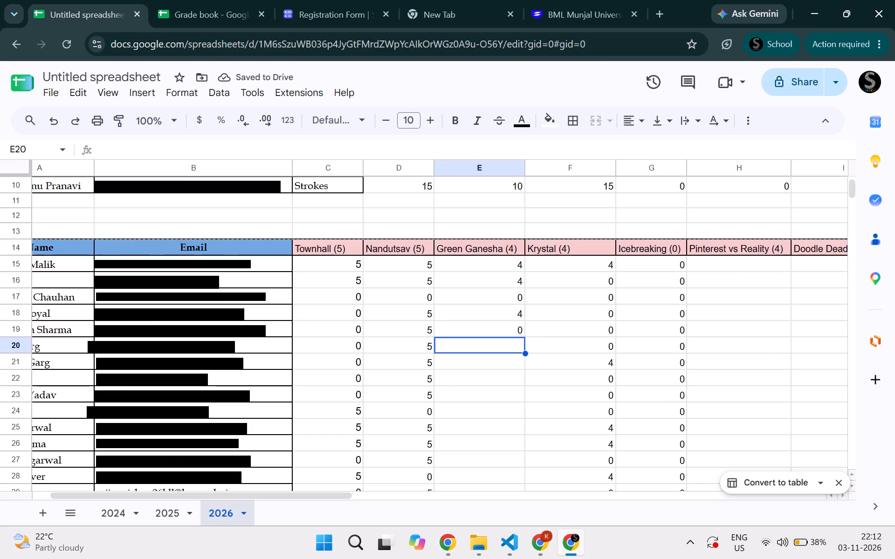
key(4)
key(Down)
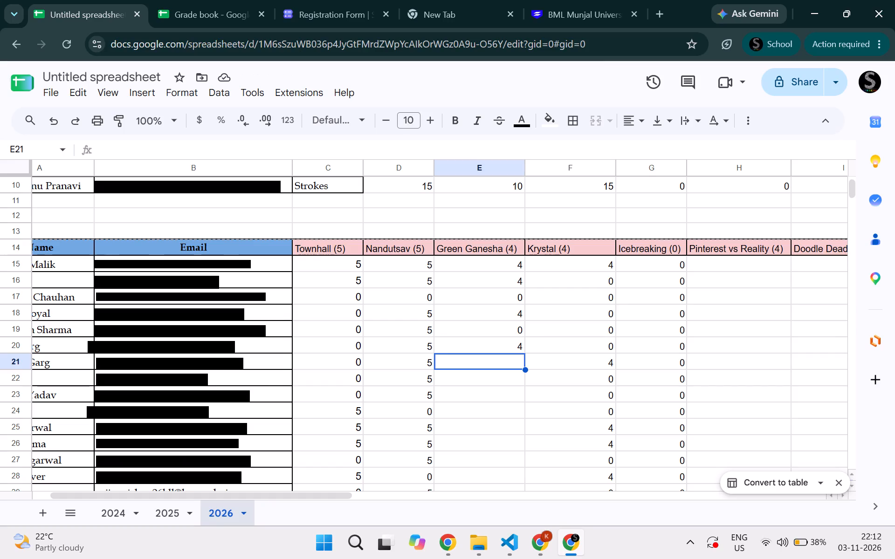
Enter a Green Ganesha (4) score of 0 in row 21 and 4 in each of rows 22 to 24 of the second 2026 table.
key(0)
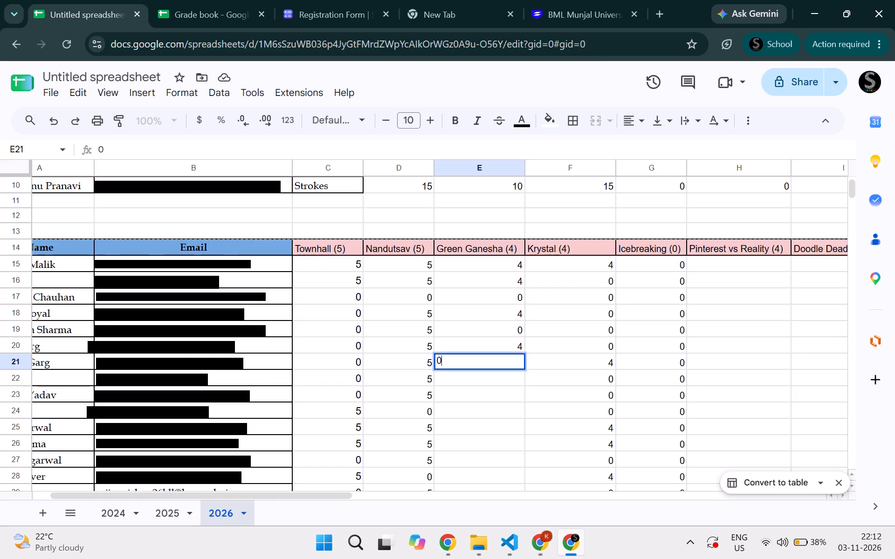
key(Down)
key(4)
key(Down)
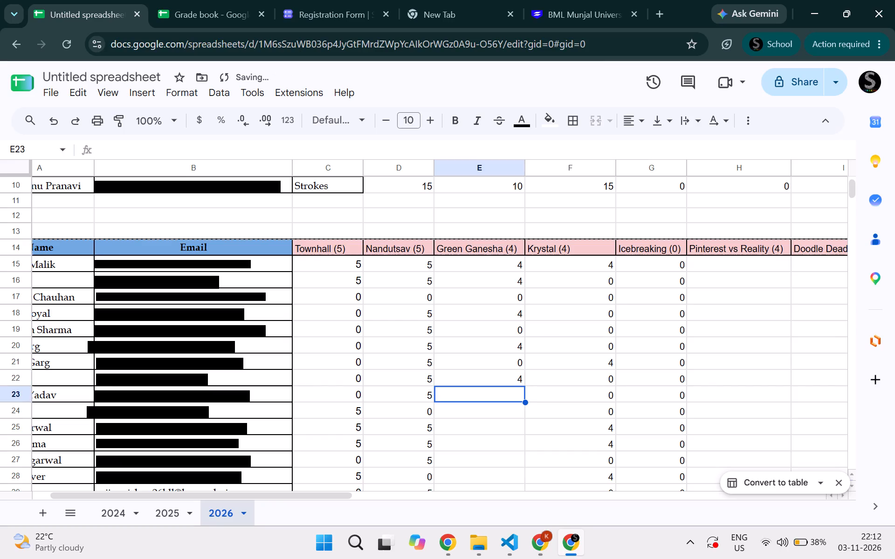
key(4)
key(Down)
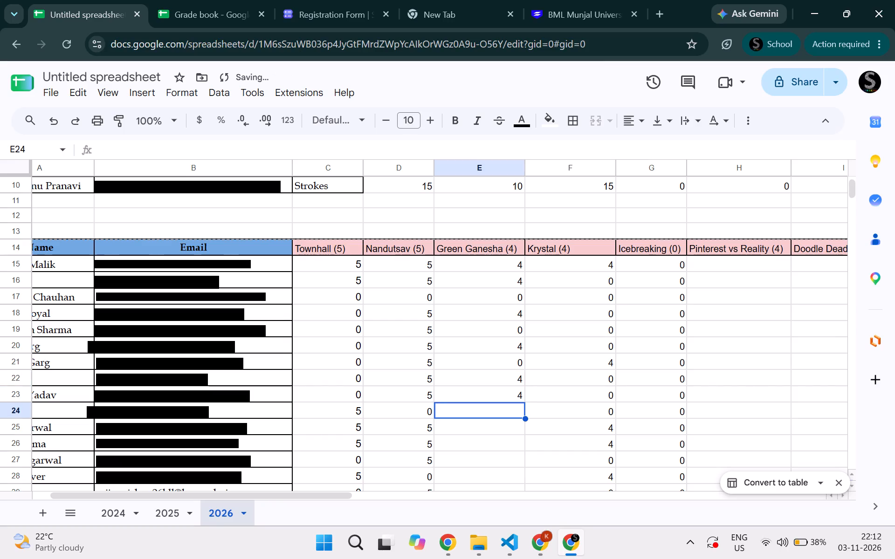
key(4)
key(Down)
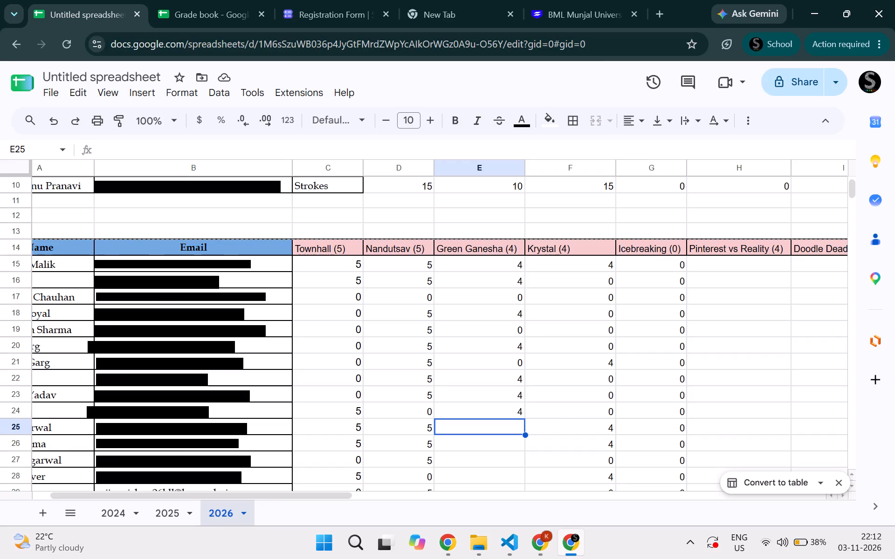
Enter Green Ganesha (4) scores of 0, 4 and 0 in rows 25 to 27 of the second 2026 table.
key(0)
key(Down)
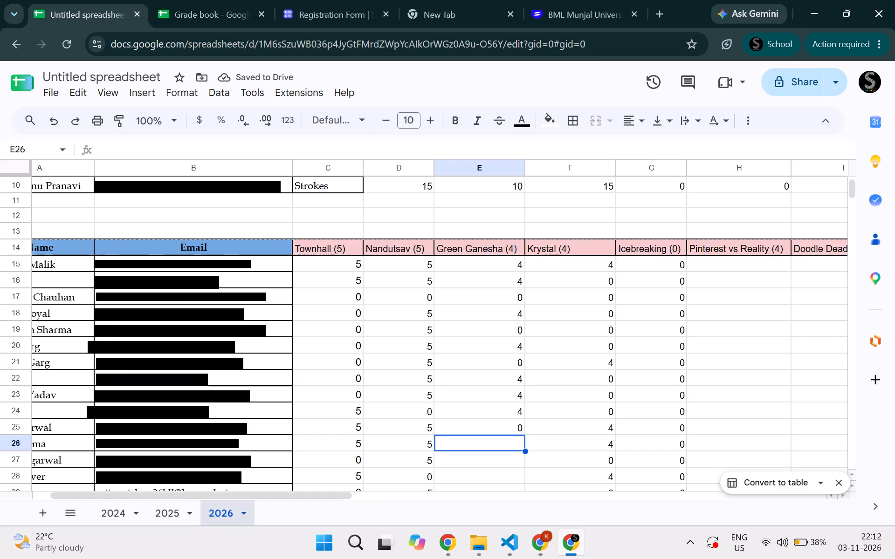
key(4)
key(Down)
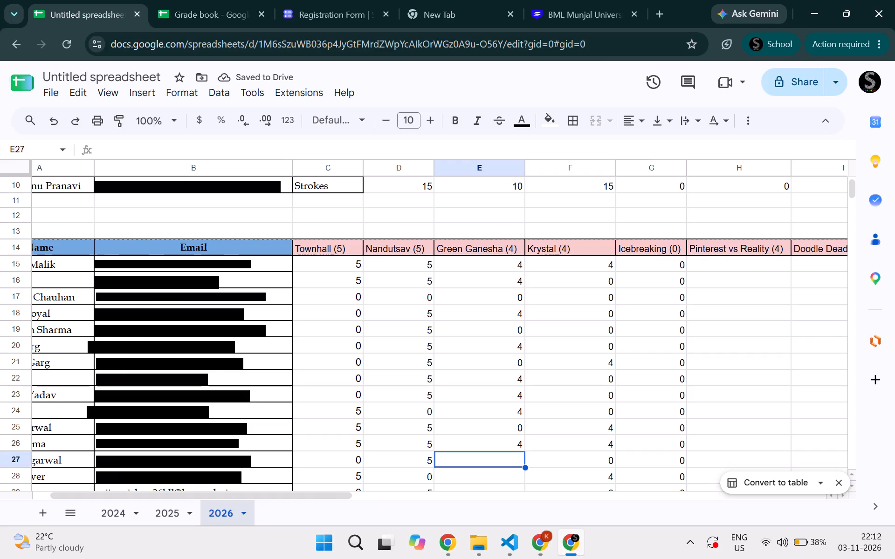
key(0)
key(Down)
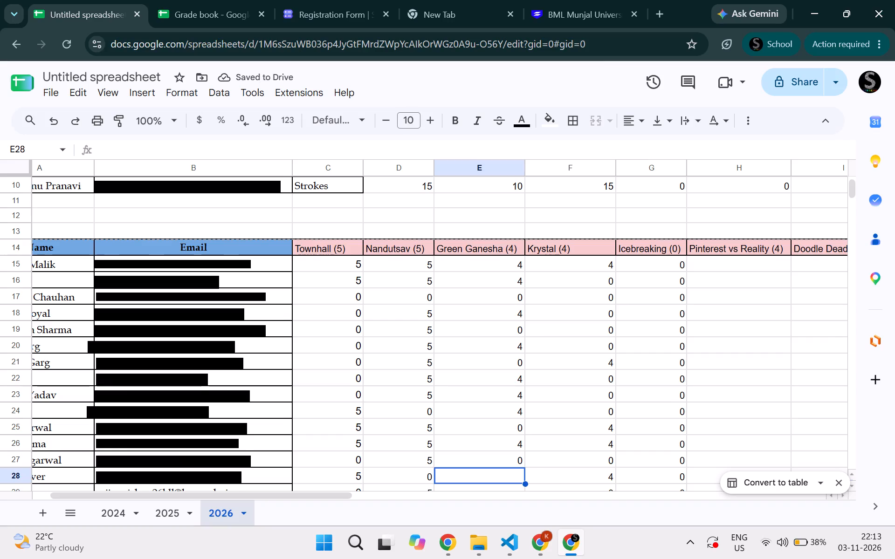
Enter a Green Ganesha (4) score of 4 in rows 28 to 31 and 0 in row 32 of the second 2026 table.
key(4)
key(Down)
scroll(506, 309, down, 2)
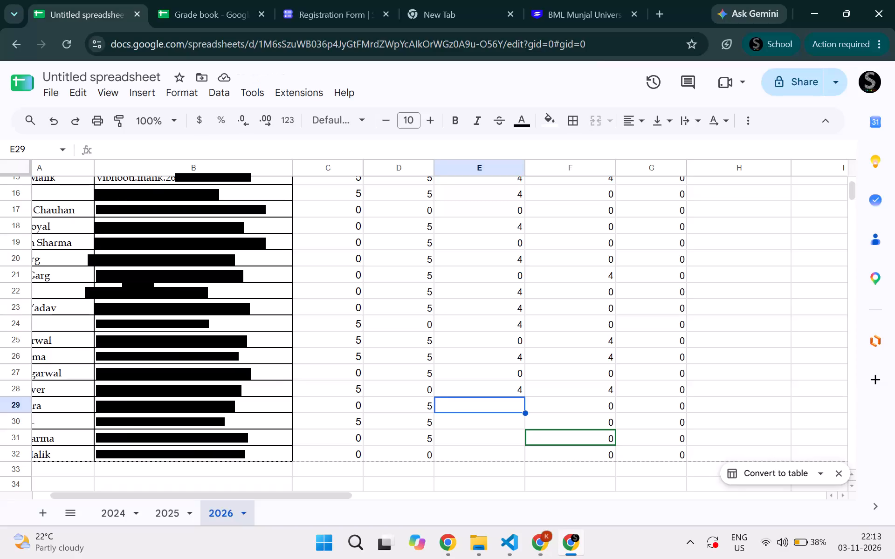
key(4)
key(Down)
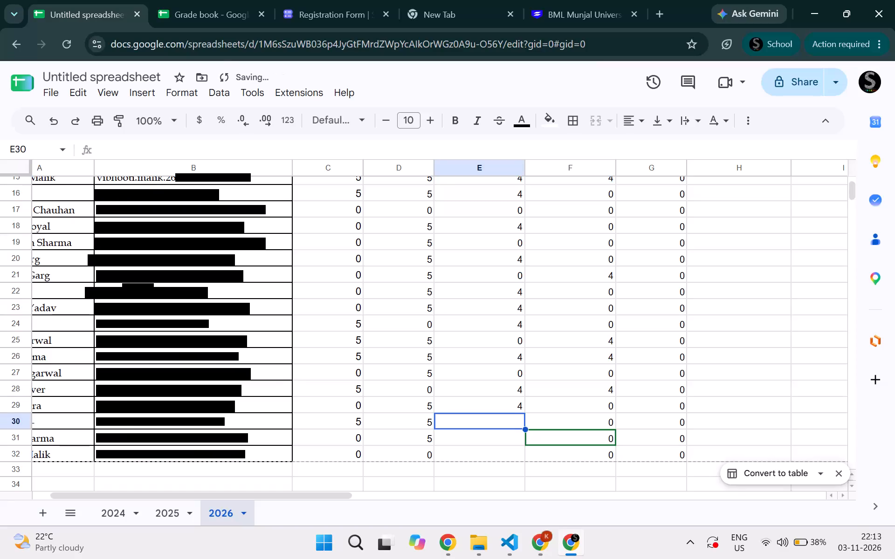
key(4)
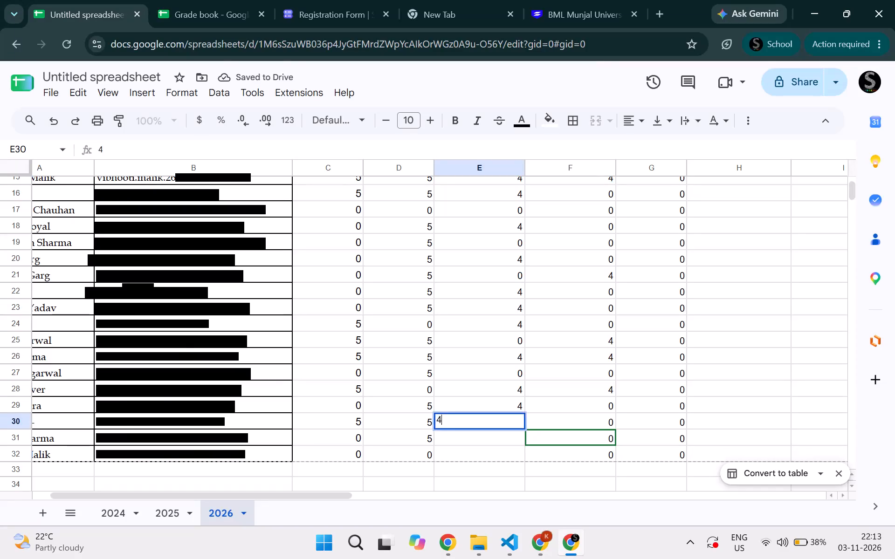
key(Down)
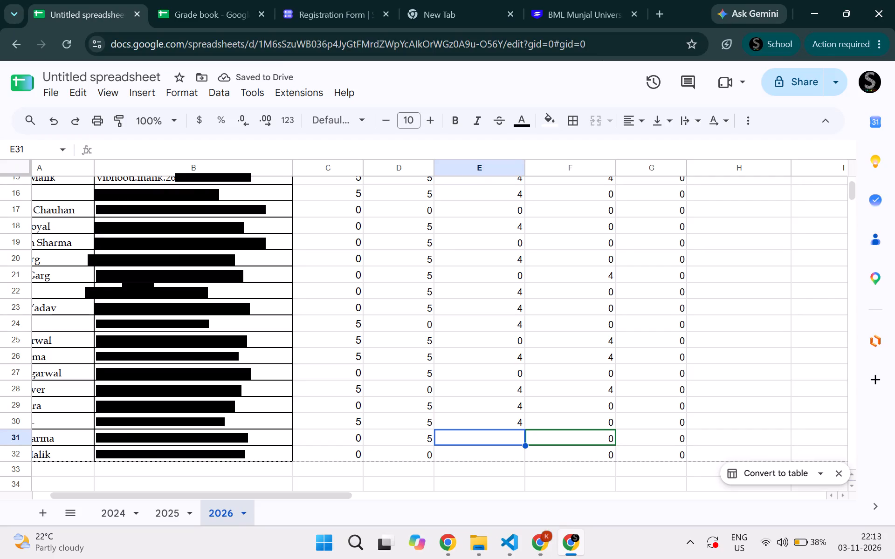
key(4)
key(Down)
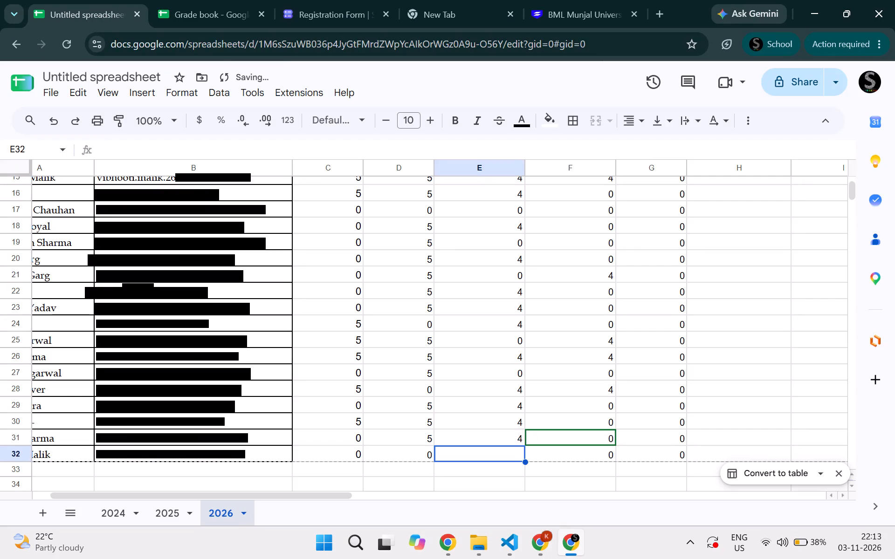
key(0)
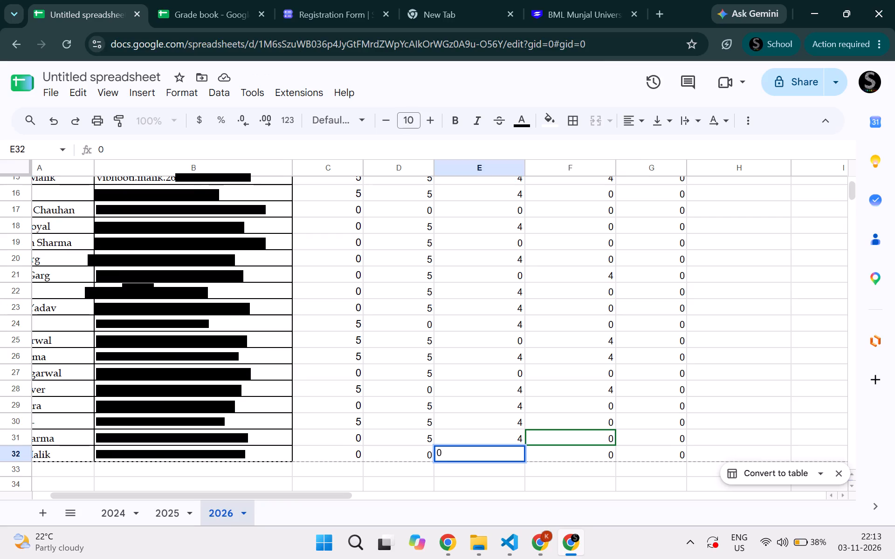
On the 2024 sheet, select the empty header cell M23 just after Sajao Re! (4) in the second table.
scroll(509, 396, up, 3)
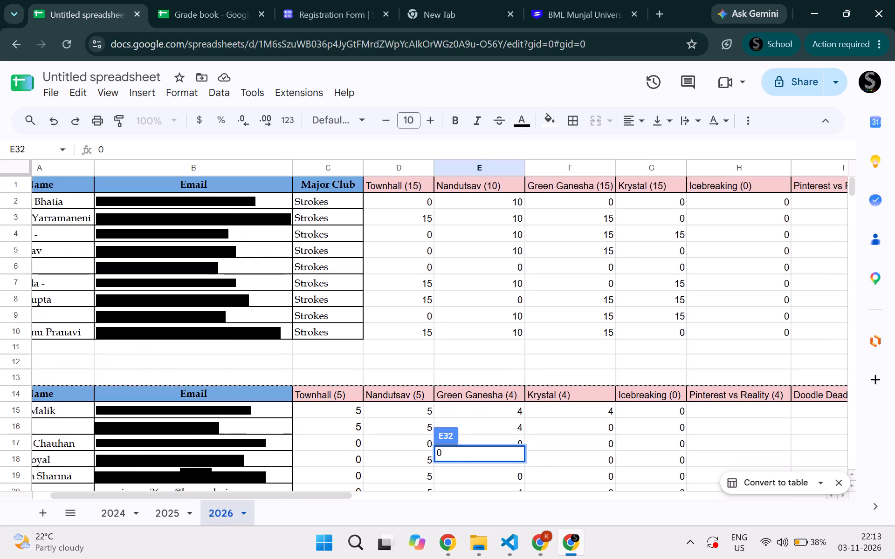
scroll(509, 396, up, 1)
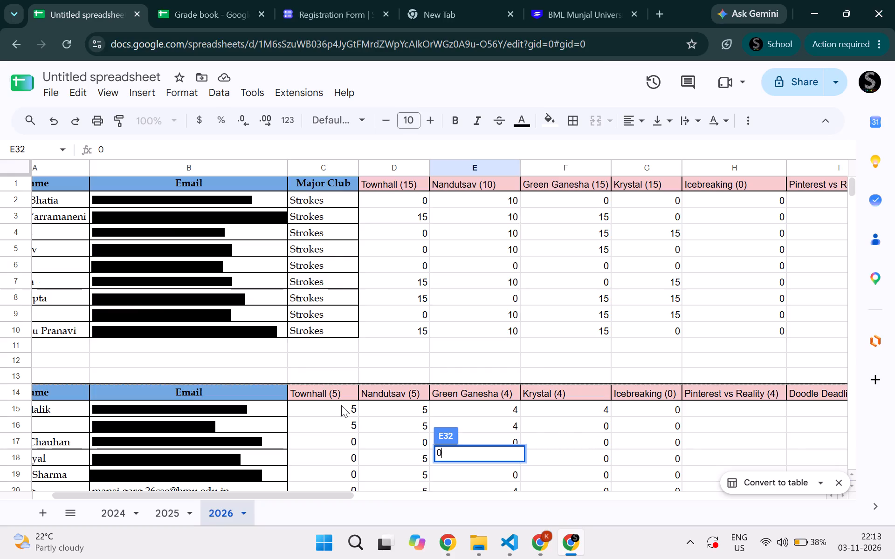
click(165, 507)
click(114, 509)
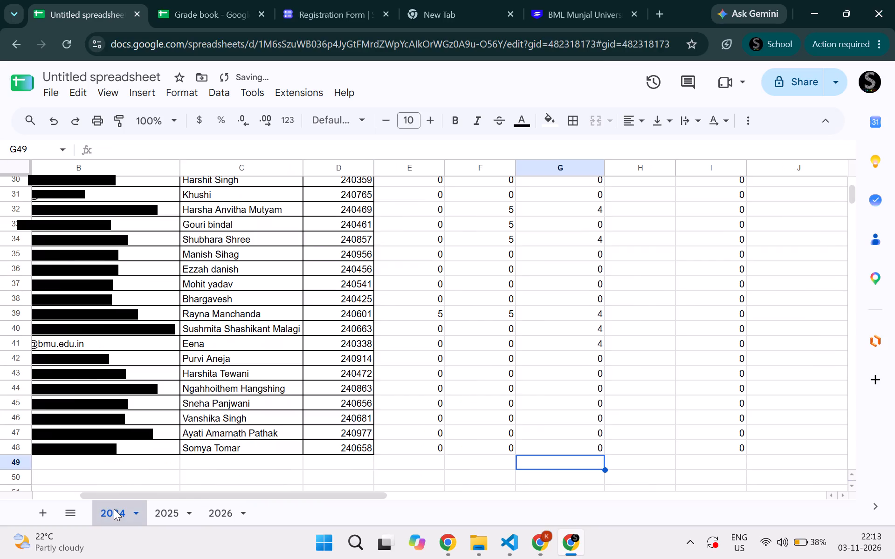
scroll(434, 426, up, 3)
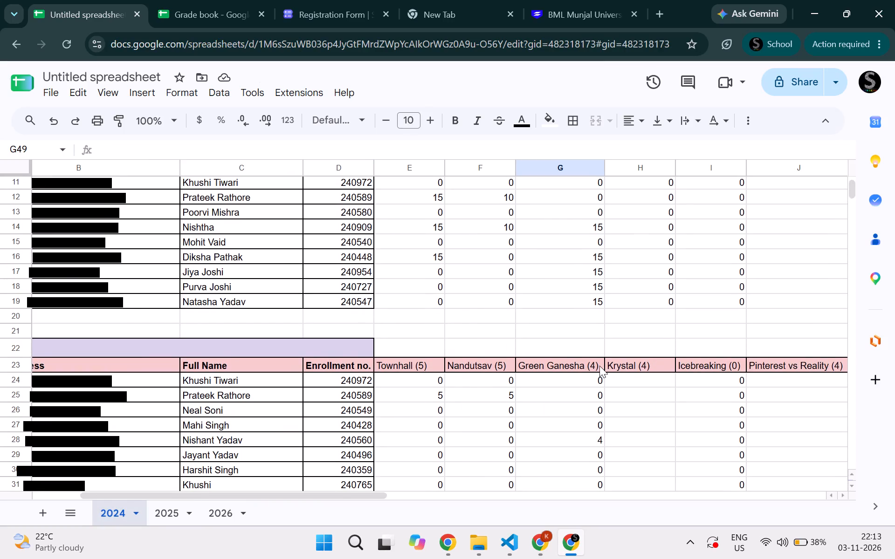
scroll(820, 361, left, 2)
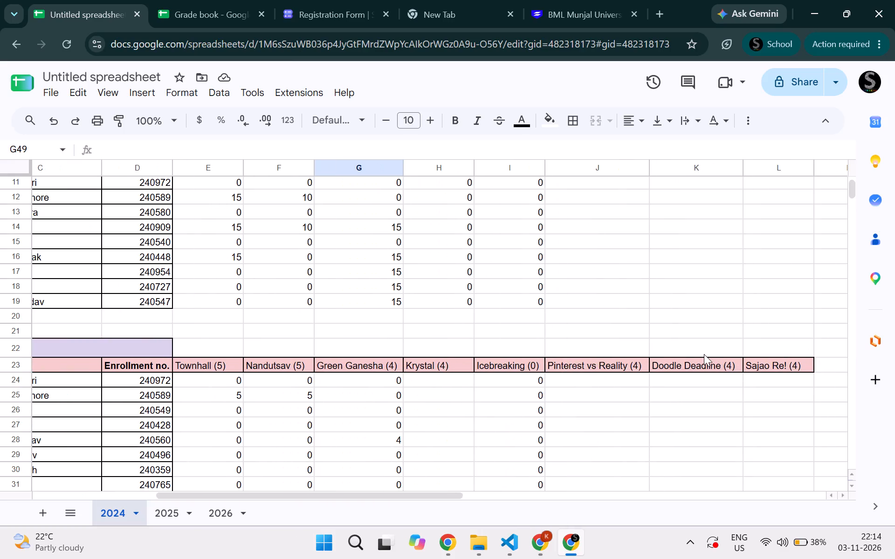
scroll(804, 375, left, 1)
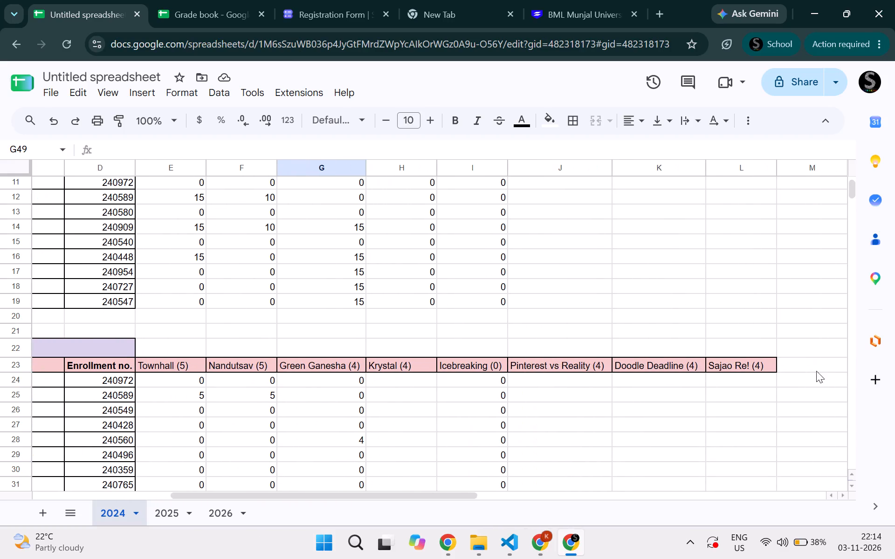
click(805, 367)
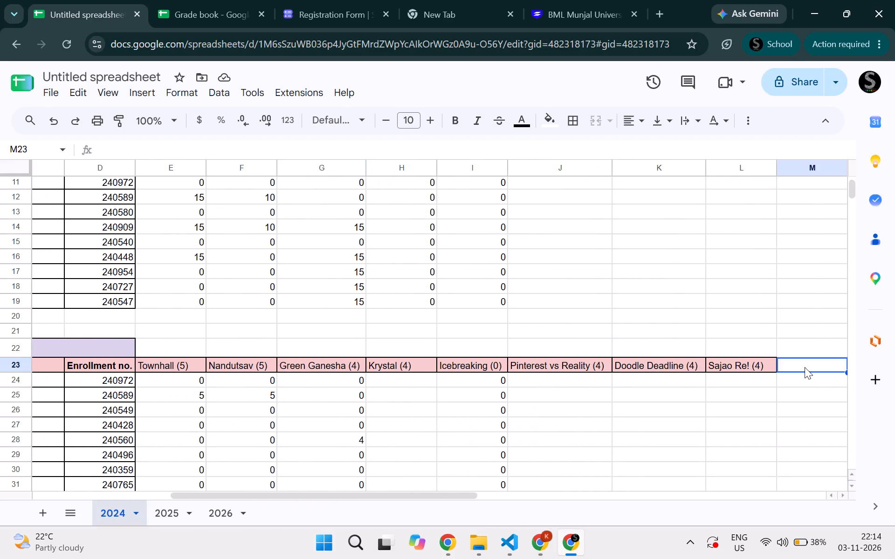